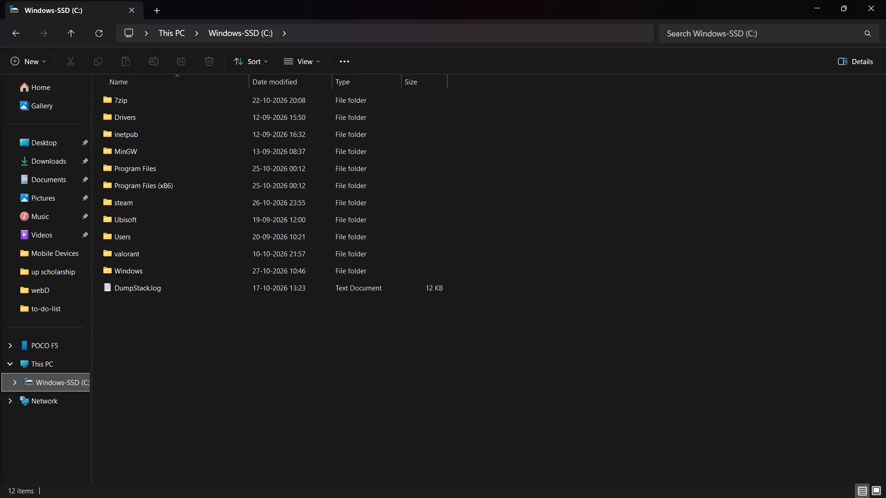
# Open the Mobile Devices folder inside Downloads.
pyautogui.click(57, 362)
pyautogui.click(47, 159)
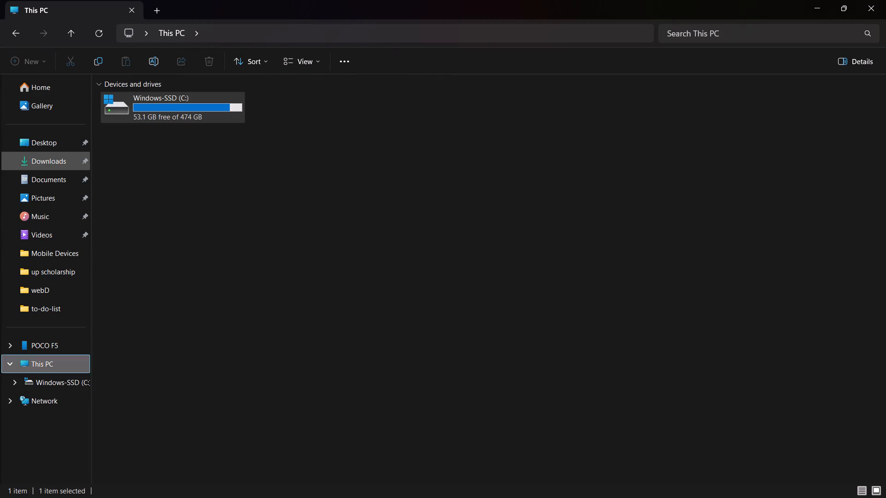
pyautogui.doubleClick(209, 111)
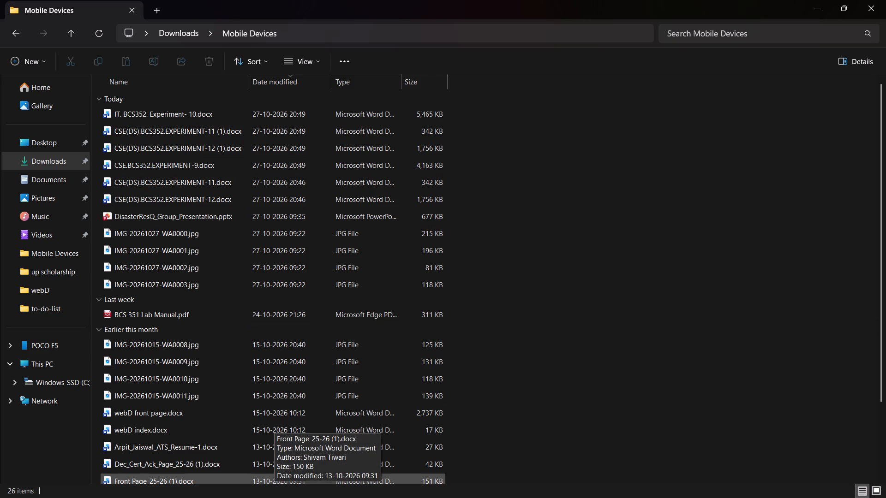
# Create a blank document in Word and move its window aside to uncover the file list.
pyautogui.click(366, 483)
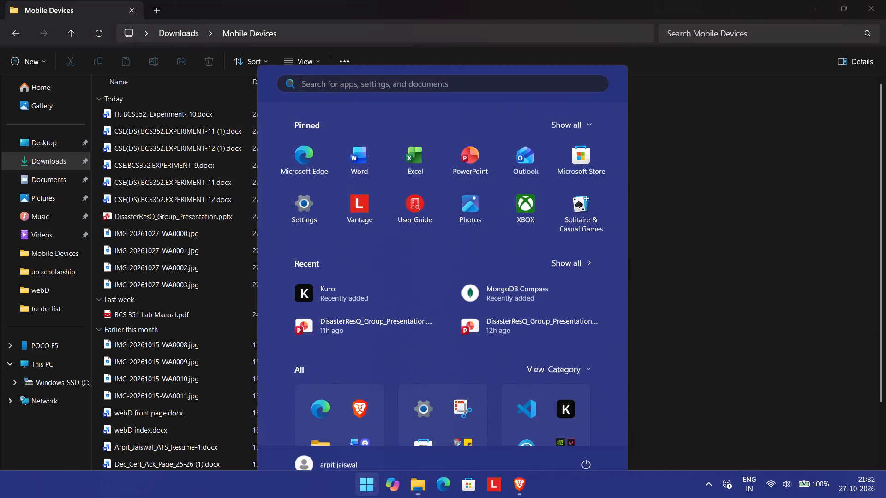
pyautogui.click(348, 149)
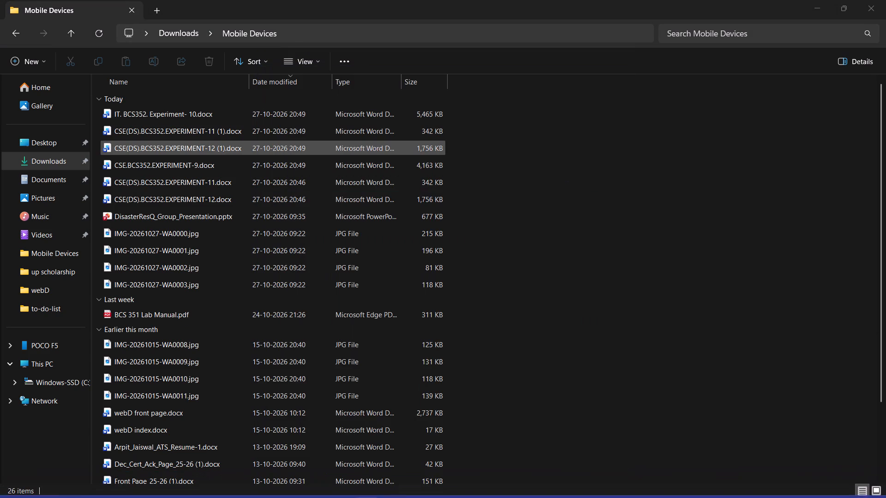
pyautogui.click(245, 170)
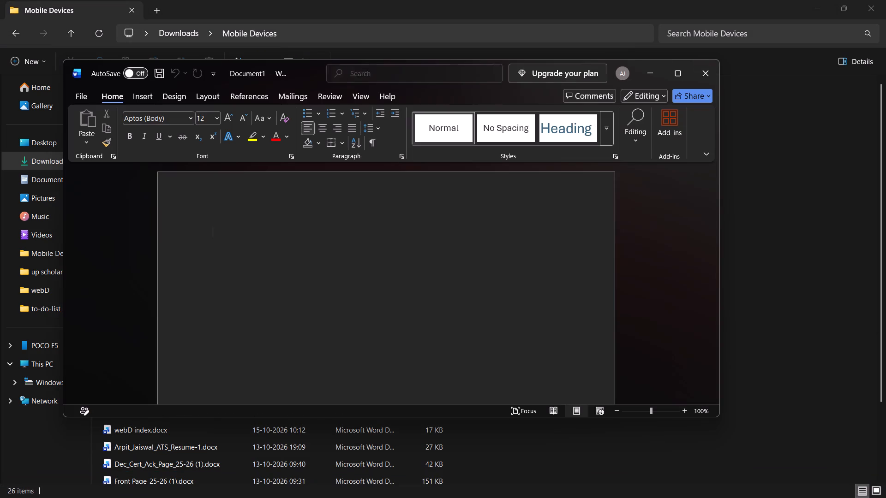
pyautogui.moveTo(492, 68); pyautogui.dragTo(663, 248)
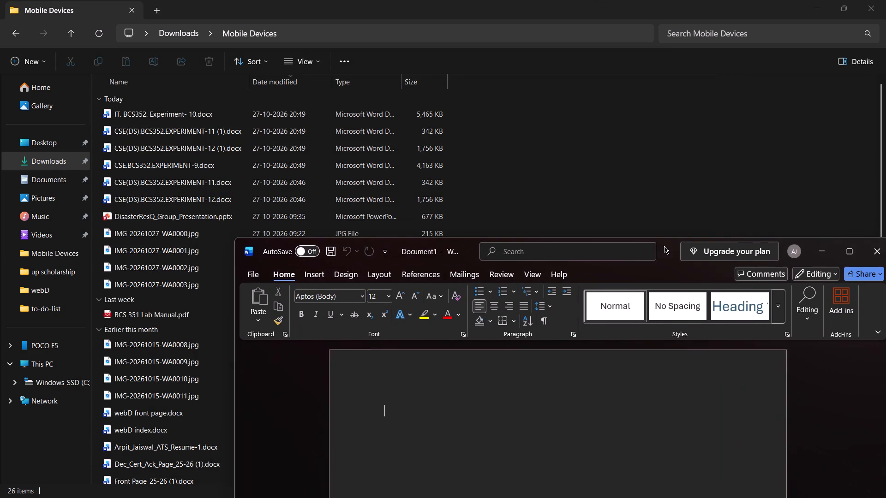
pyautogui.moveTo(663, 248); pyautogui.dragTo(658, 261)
# Open IT. BCS352. Experiment- 10.docx, copy the Fig-8.2 data path circuit picture, and close the document.
pyautogui.doubleClick(231, 119)
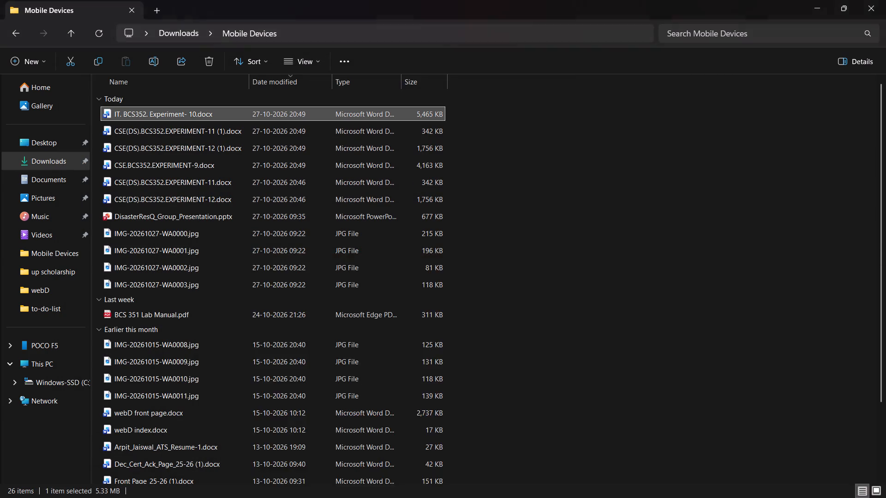
pyautogui.scroll(-2, 580, 353)
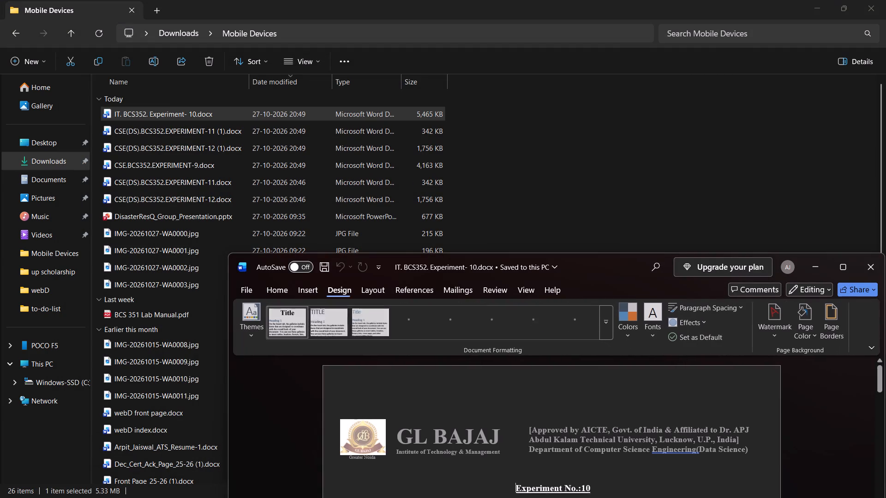
pyautogui.moveTo(590, 267); pyautogui.dragTo(571, 15)
pyautogui.scroll(-3, 557, 191)
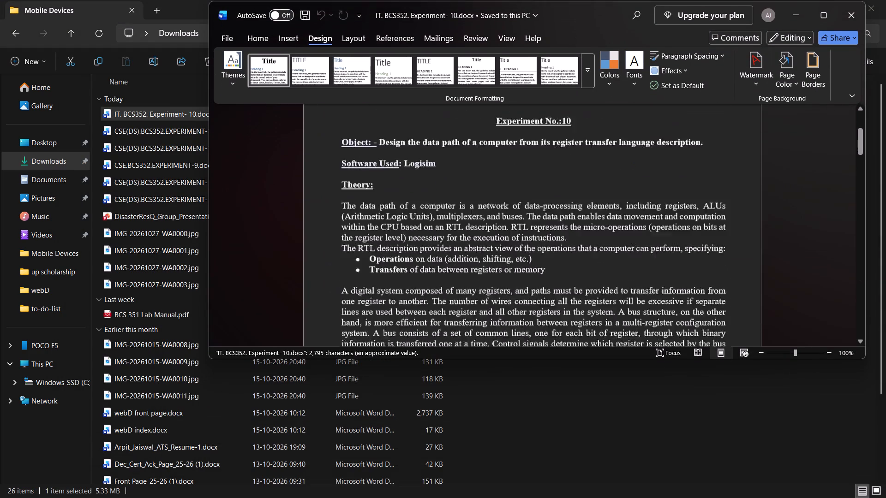
pyautogui.scroll(-14, 557, 191)
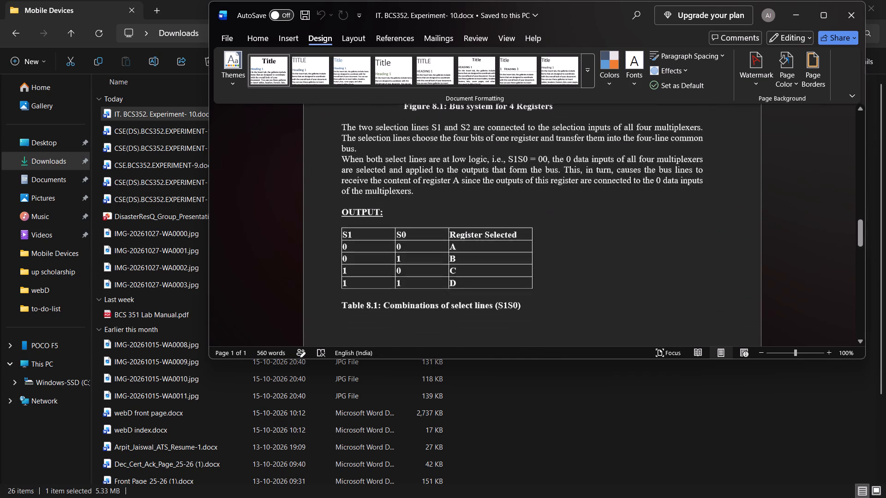
pyautogui.scroll(-9, 555, 194)
pyautogui.click(552, 198)
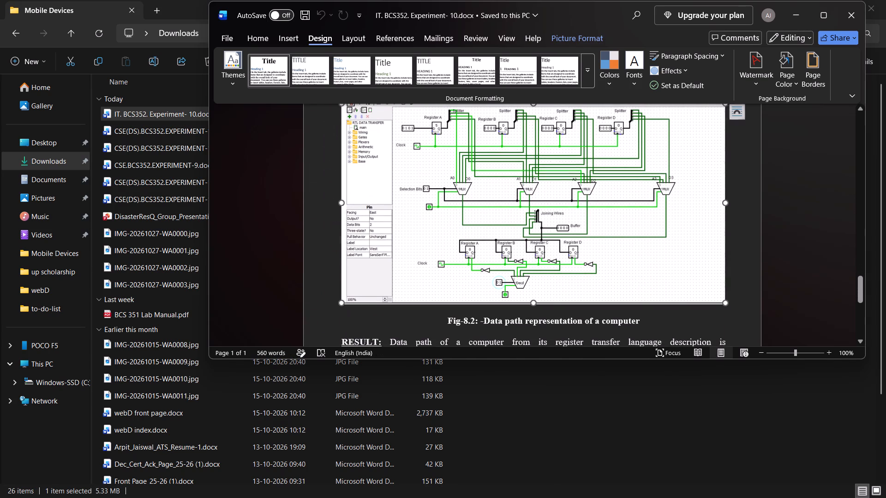
pyautogui.rightClick(552, 198)
pyautogui.click(576, 204)
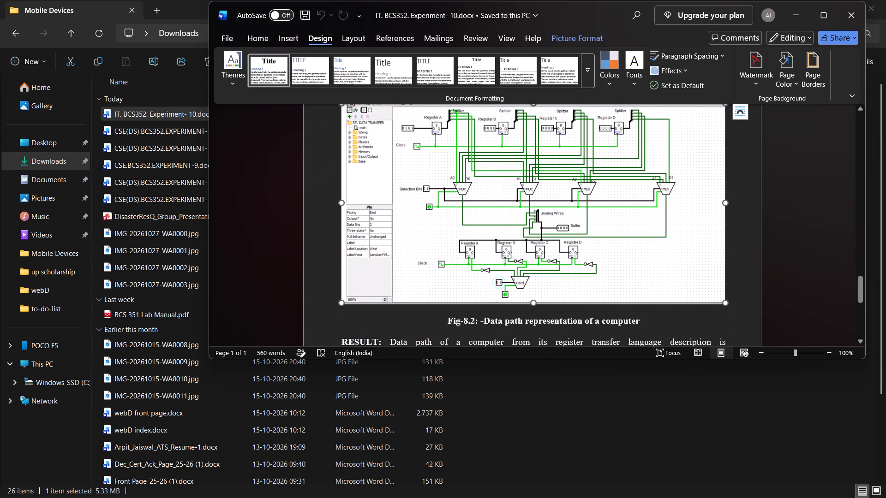
pyautogui.click(848, 18)
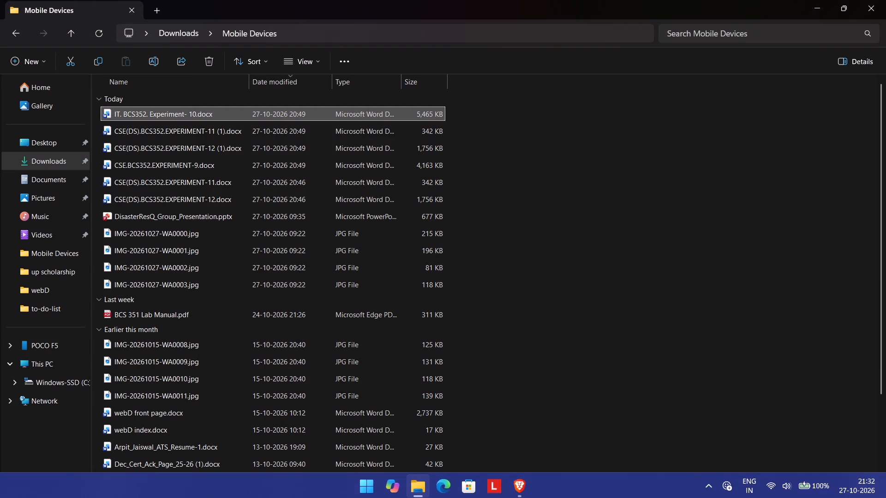
# Create a blank Word document, paste the copied data path picture into it, and minimize it.
pyautogui.click(371, 486)
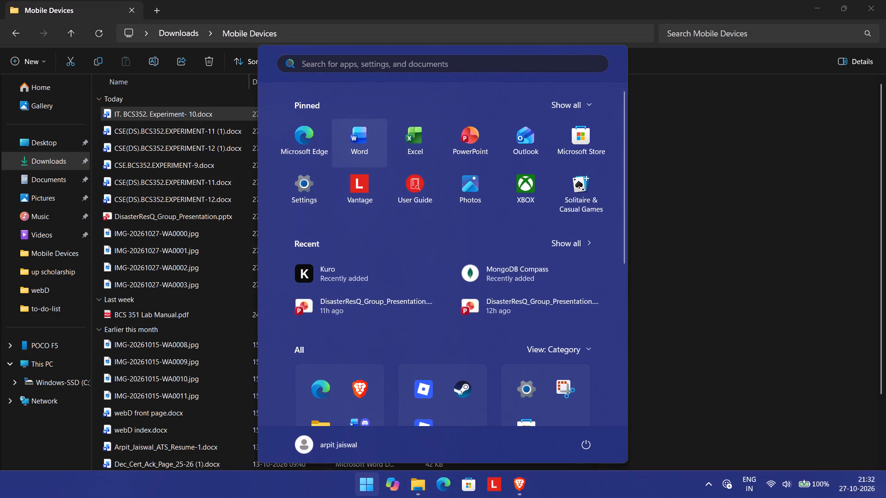
pyautogui.click(361, 138)
pyautogui.click(239, 203)
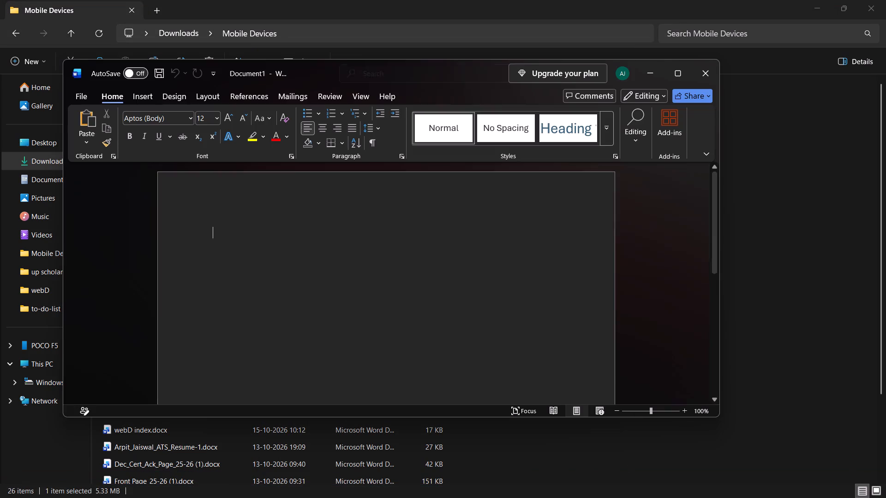
pyautogui.hotkey('ctrl', 'v')
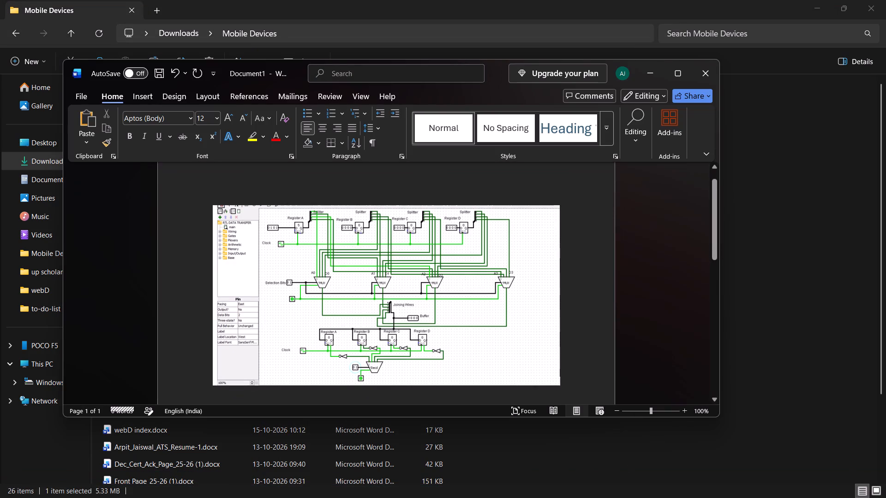
pyautogui.click(648, 81)
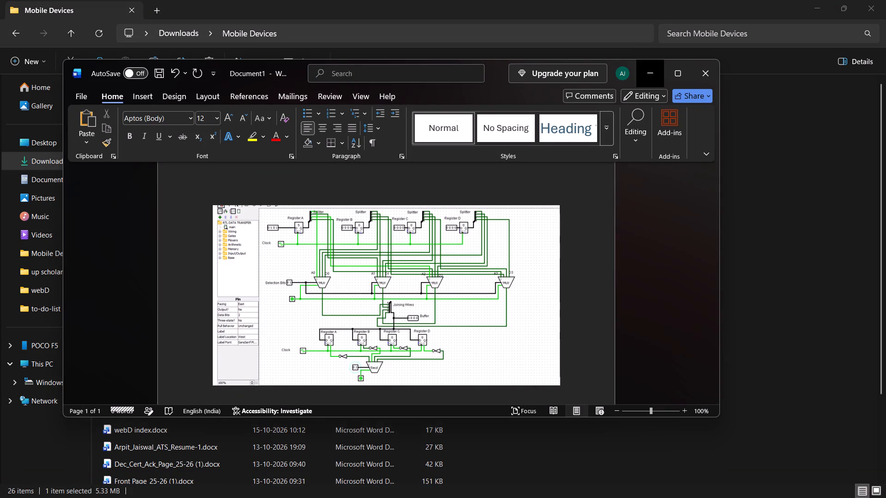
# Open CSE(DS).BCS352.EXPERIMENT-11 (1).docx and copy the Fig 9.3 control unit circuit picture.
pyautogui.doubleClick(197, 134)
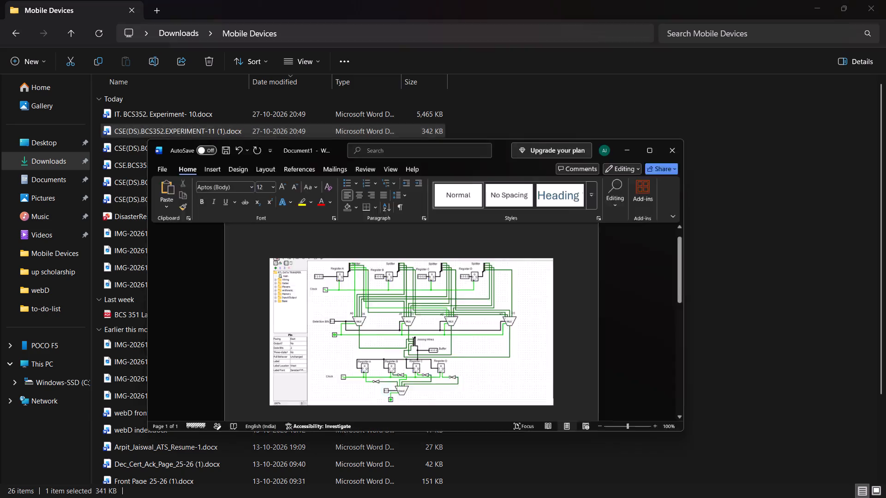
pyautogui.scroll(-11, 447, 276)
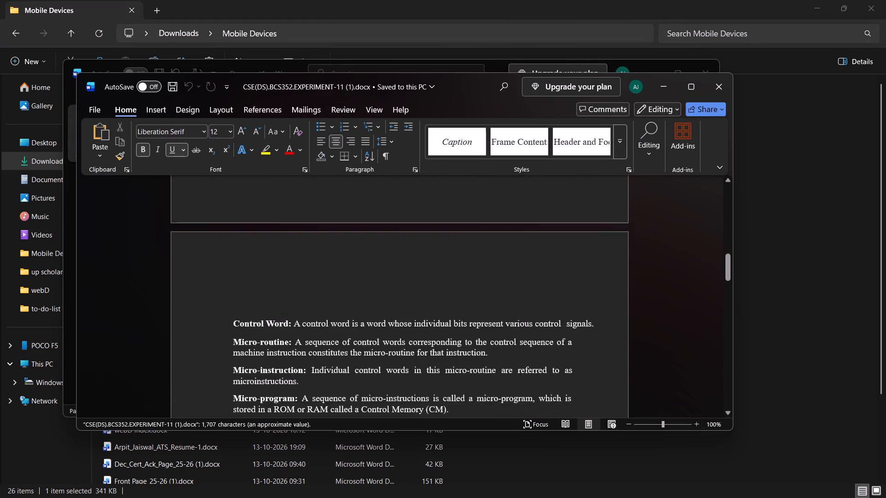
pyautogui.scroll(-14, 447, 276)
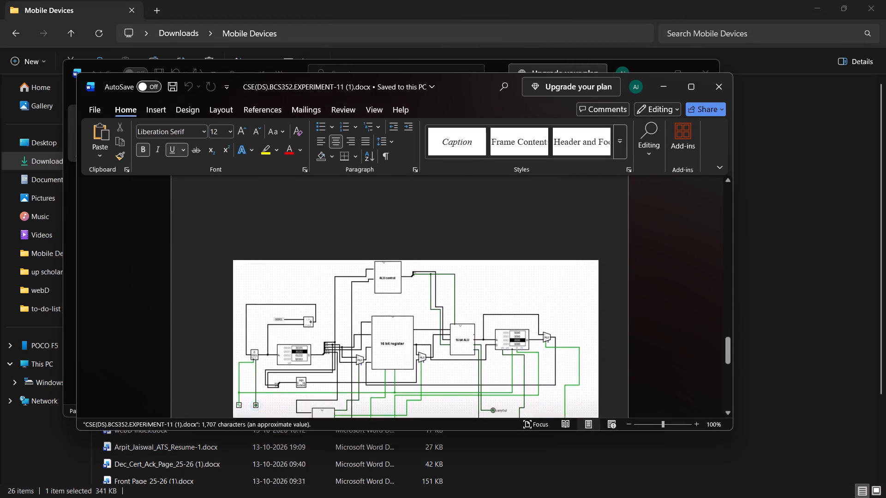
pyautogui.scroll(-11, 447, 276)
pyautogui.scroll(4, 447, 276)
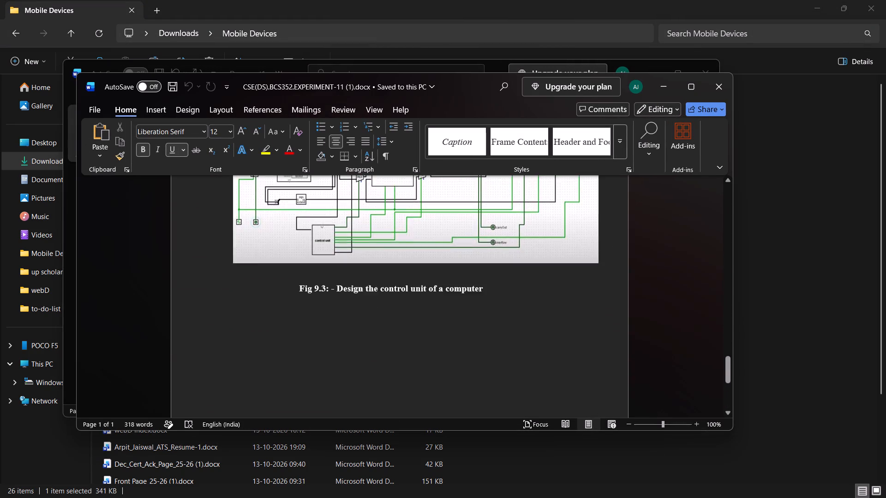
pyautogui.scroll(2, 447, 276)
pyautogui.click(447, 275)
pyautogui.rightClick(447, 275)
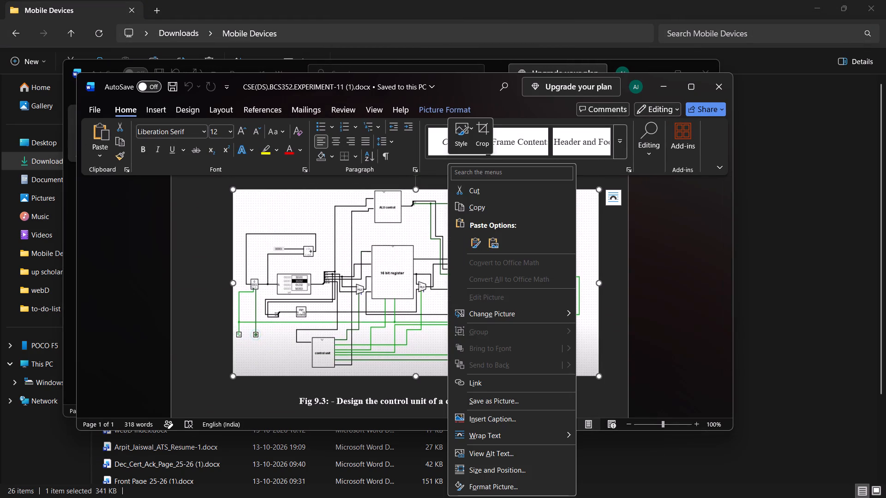
pyautogui.click(478, 209)
# Return to Document1, paste the control unit picture below the data path picture, and minimize the document.
pyautogui.scroll(12, 462, 233)
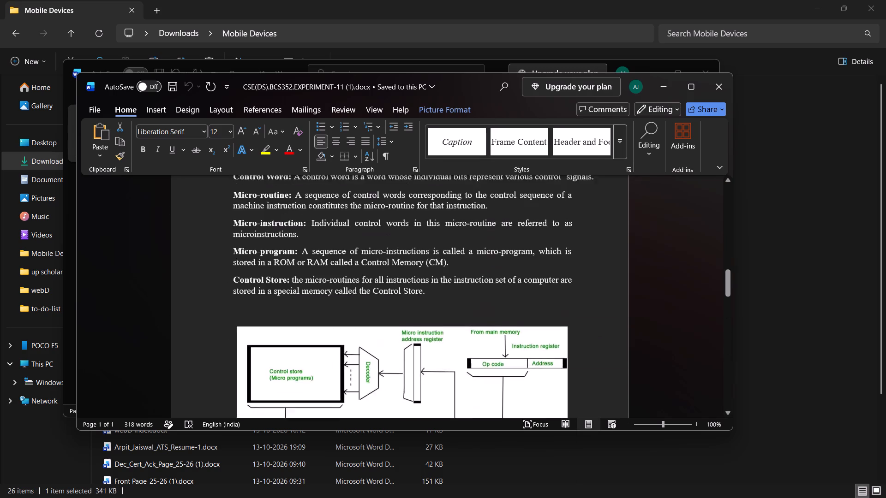
pyautogui.scroll(13, 461, 233)
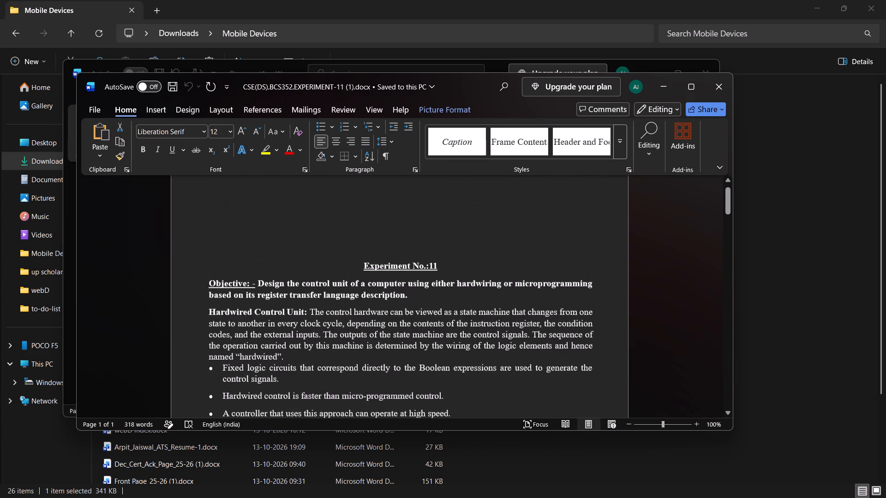
pyautogui.scroll(4, 463, 231)
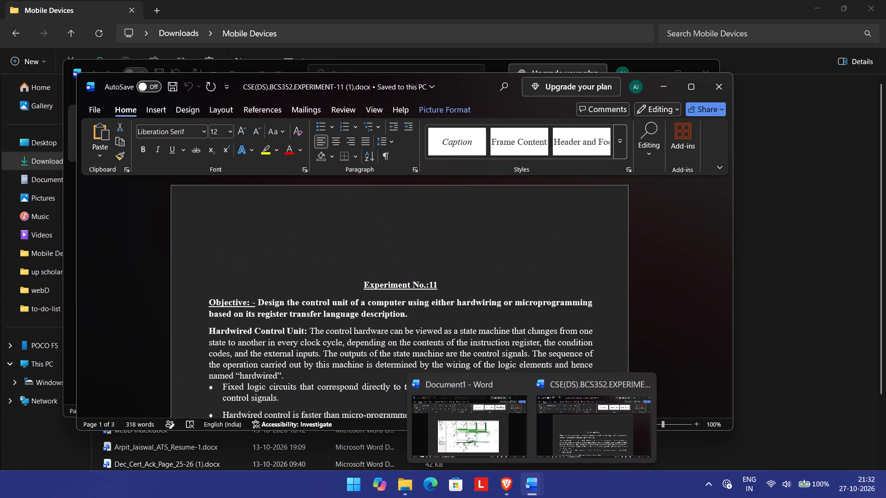
pyautogui.click(571, 431)
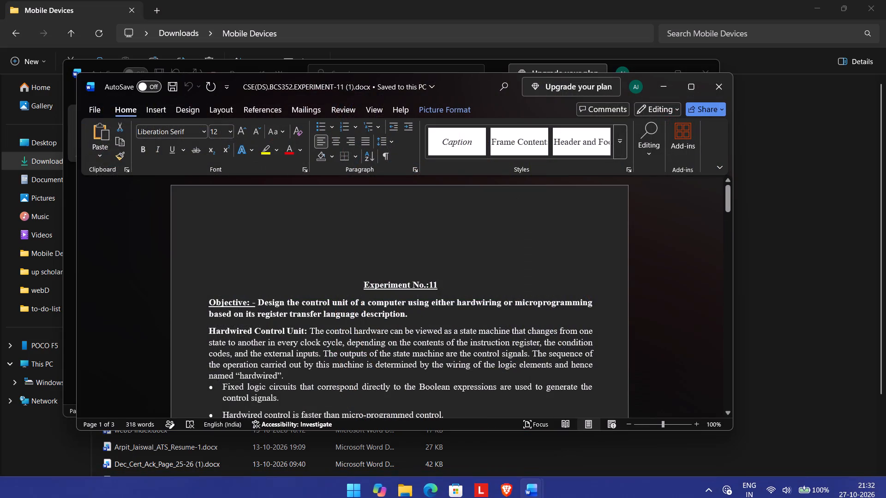
pyautogui.click(656, 95)
pyautogui.scroll(-2, 462, 307)
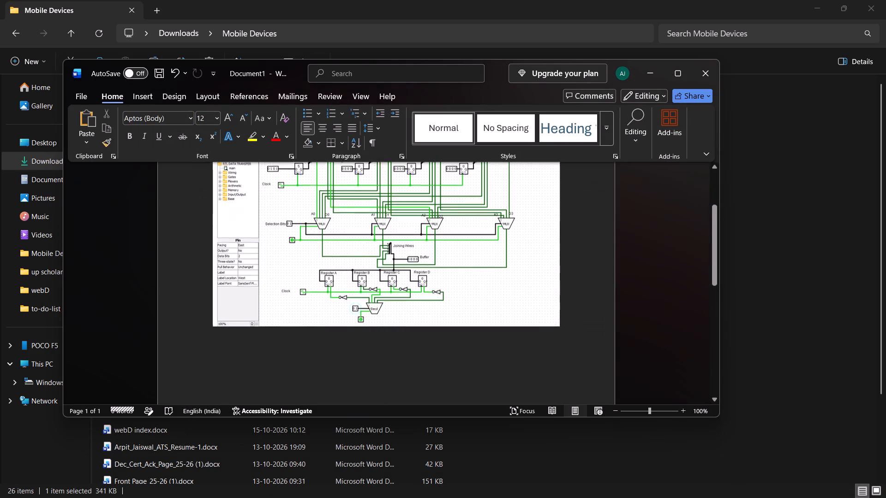
pyautogui.scroll(-4, 462, 307)
pyautogui.scroll(2, 366, 248)
pyautogui.click(294, 264)
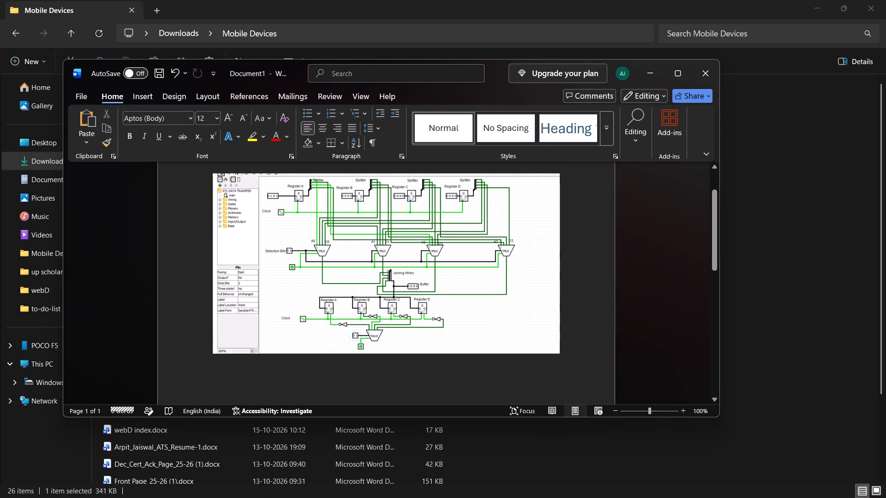
pyautogui.click(591, 331)
pyautogui.hotkey('ctrl', 'v')
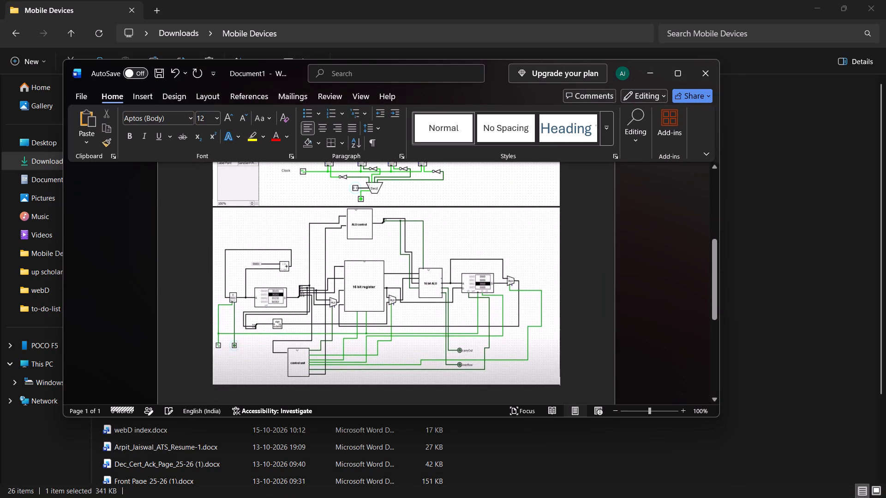
pyautogui.click(657, 61)
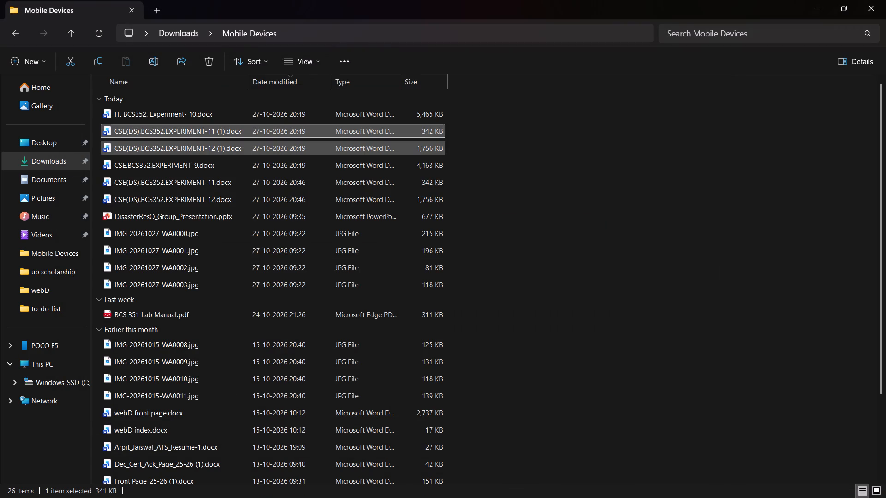
# Open CSE(DS).BCS352.EXPERIMENT-12 (1).docx and copy the Fig.10.2 simple instruction set computer picture.
pyautogui.doubleClick(270, 151)
pyautogui.scroll(-4, 553, 252)
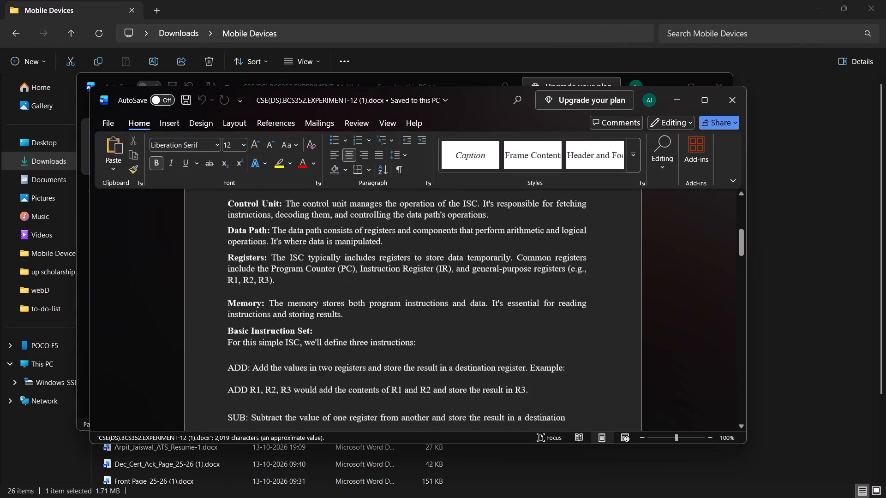
pyautogui.scroll(-15, 554, 253)
pyautogui.scroll(-8, 545, 251)
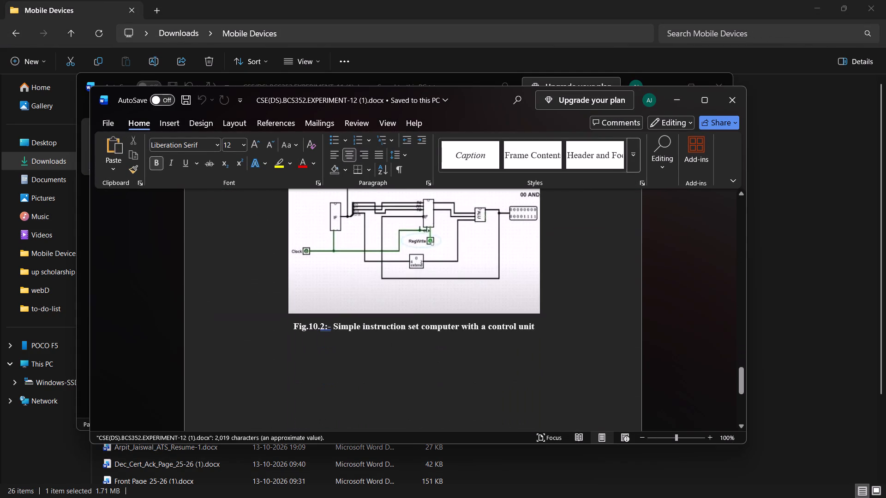
pyautogui.click(466, 238)
pyautogui.rightClick(466, 238)
pyautogui.click(493, 208)
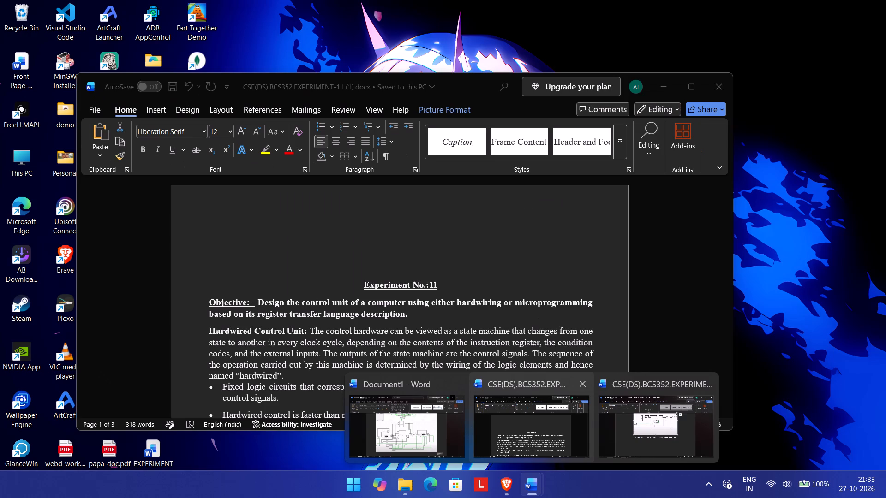
# Close the CSE(DS).BCS352.EXPERIMENT-12 (1).docx and CSE(DS).BCS352.EXPERIMENT-11 (1).docx documents.
pyautogui.click(639, 426)
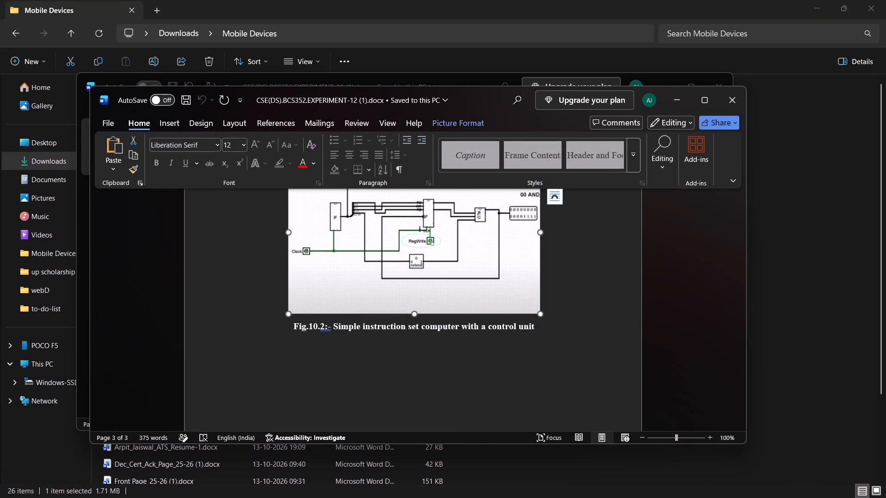
pyautogui.scroll(5, 533, 197)
pyautogui.scroll(2, 615, 156)
pyautogui.scroll(-5, 623, 152)
pyautogui.scroll(-5, 555, 219)
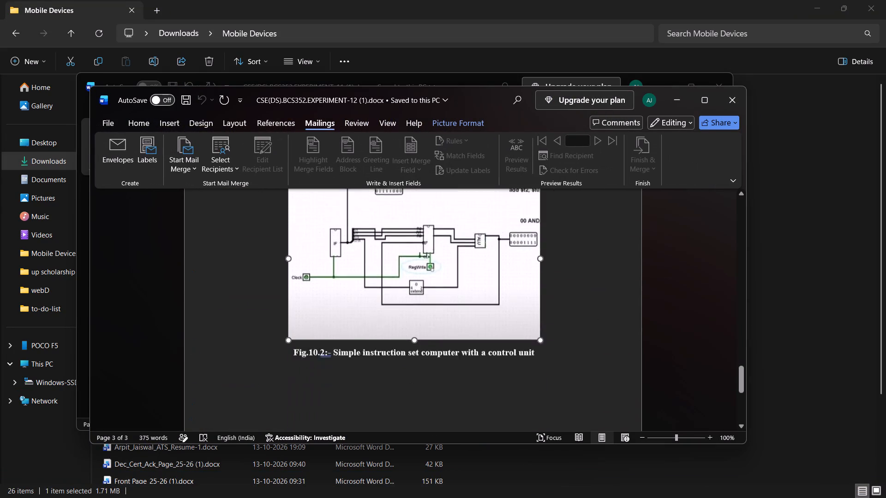
pyautogui.click(749, 108)
pyautogui.click(733, 106)
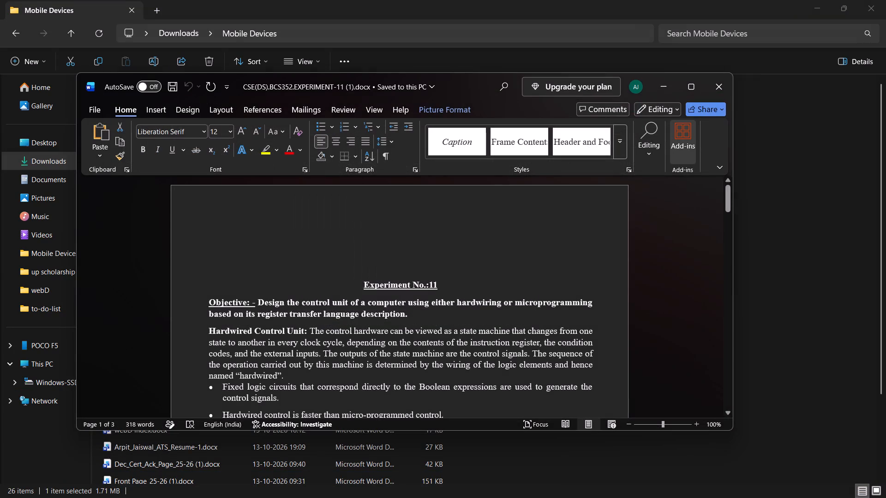
pyautogui.click(715, 88)
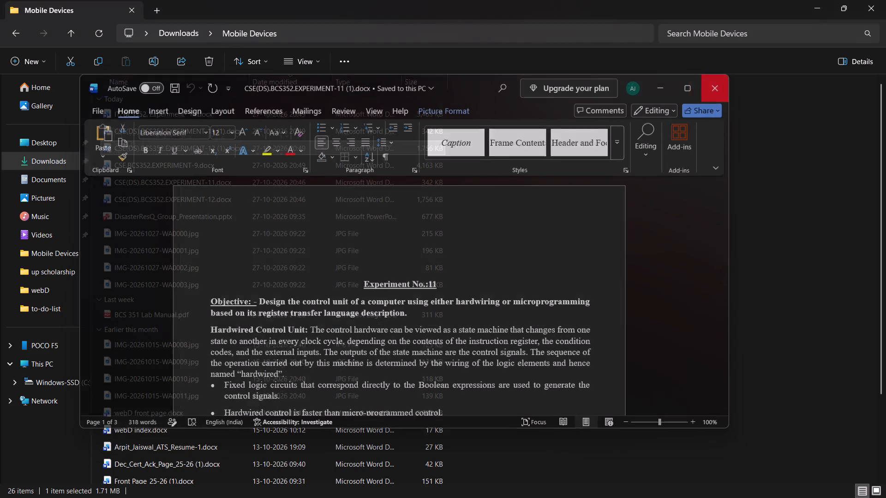
# Return to Document1 and paste the simple instruction set computer picture below the control unit picture.
pyautogui.click(530, 481)
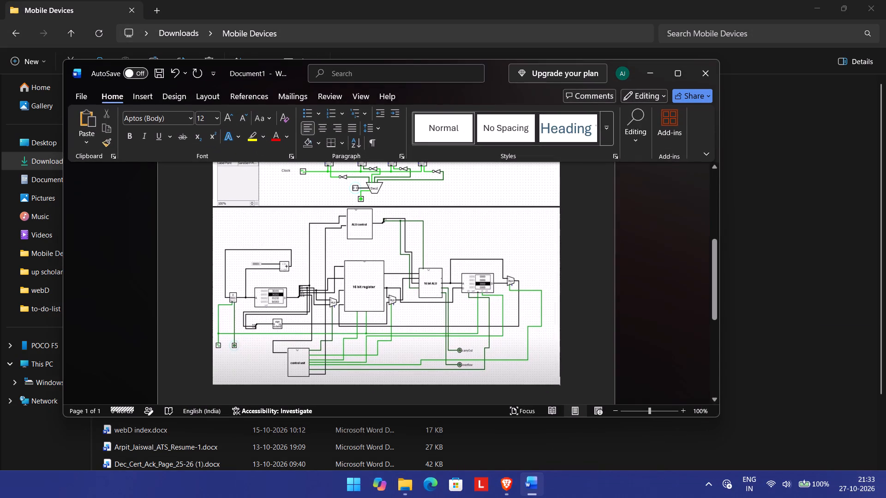
pyautogui.click(566, 333)
pyautogui.hotkey('ctrl', 'v')
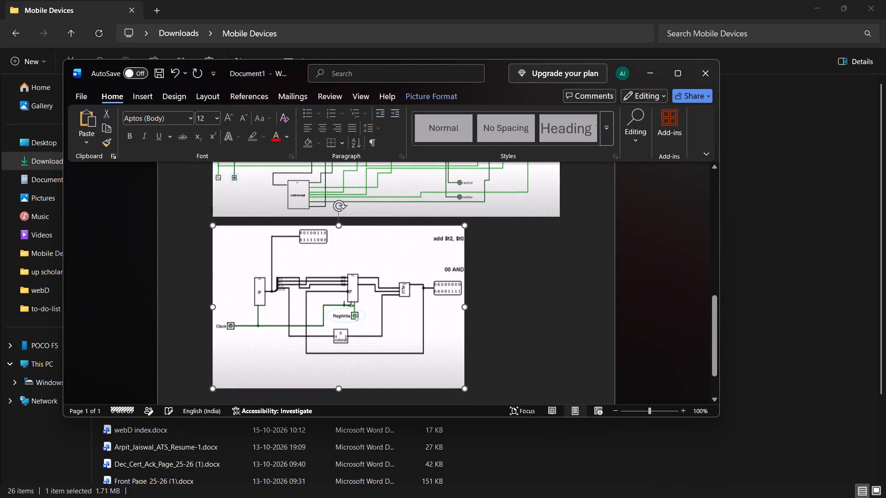
# Open CSE.BCS352.EXPERIMENT-9.docx from the Mobile Devices folder and copy the Fig. 6.2 8-bit input/output system picture.
pyautogui.click(763, 180)
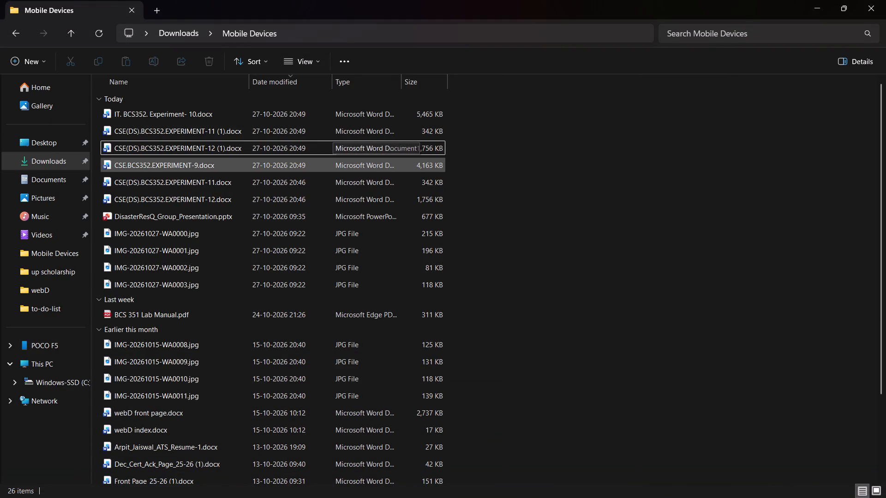
pyautogui.click(340, 164)
pyautogui.doubleClick(340, 164)
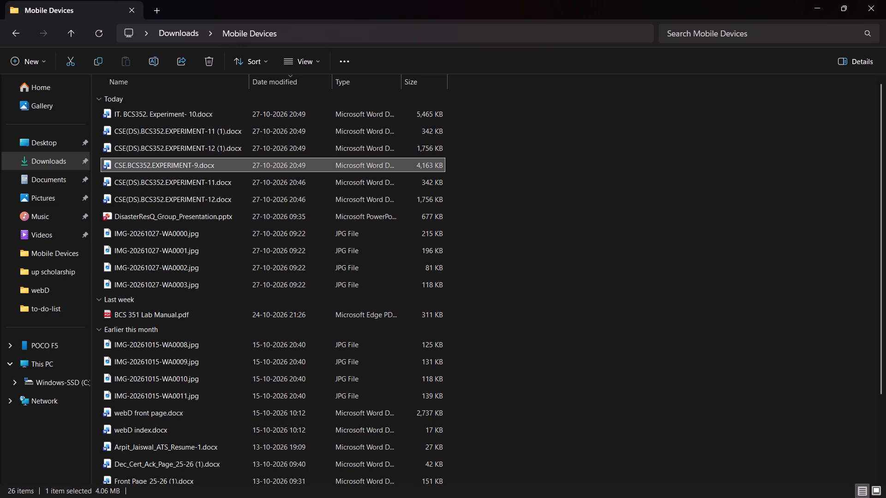
pyautogui.scroll(-10, 382, 207)
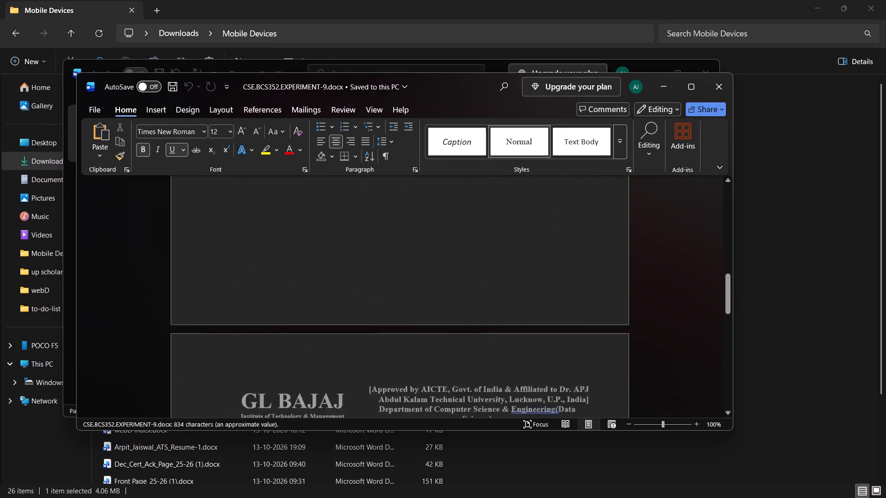
pyautogui.scroll(-6, 384, 219)
pyautogui.click(401, 275)
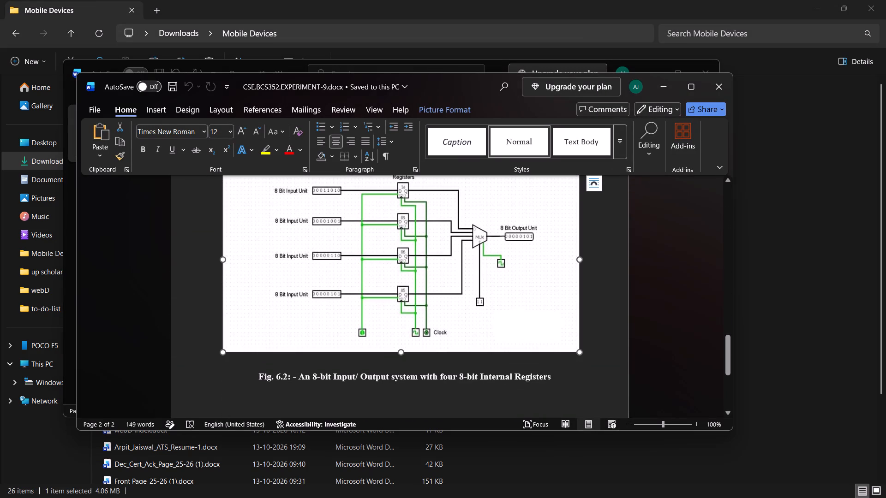
pyautogui.rightClick(401, 275)
pyautogui.click(441, 208)
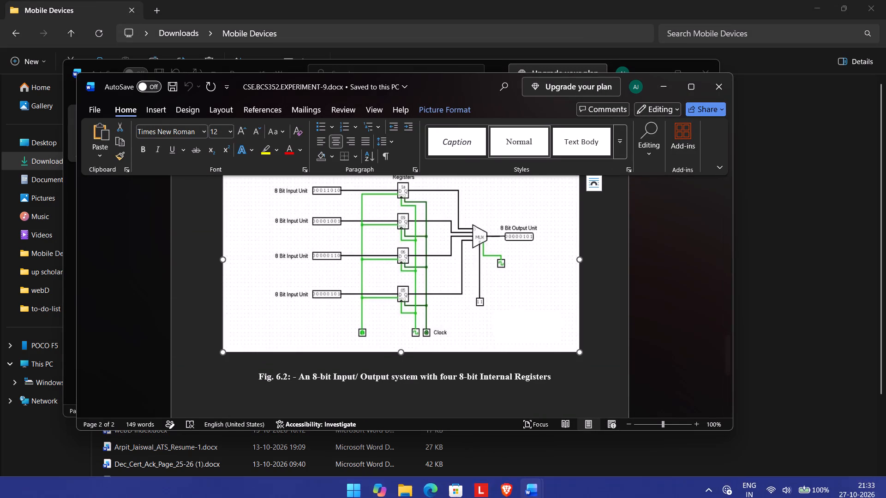
# Return to Document1, paste the 8-bit input/output picture between the control unit and instruction set computer pictures, and maximize the window.
pyautogui.click(69, 168)
pyautogui.click(536, 314)
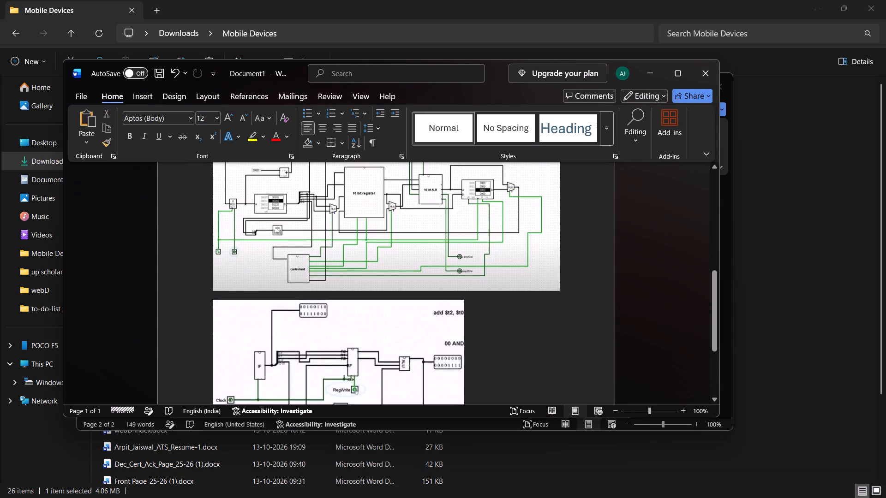
pyautogui.hotkey('ctrl', 'v')
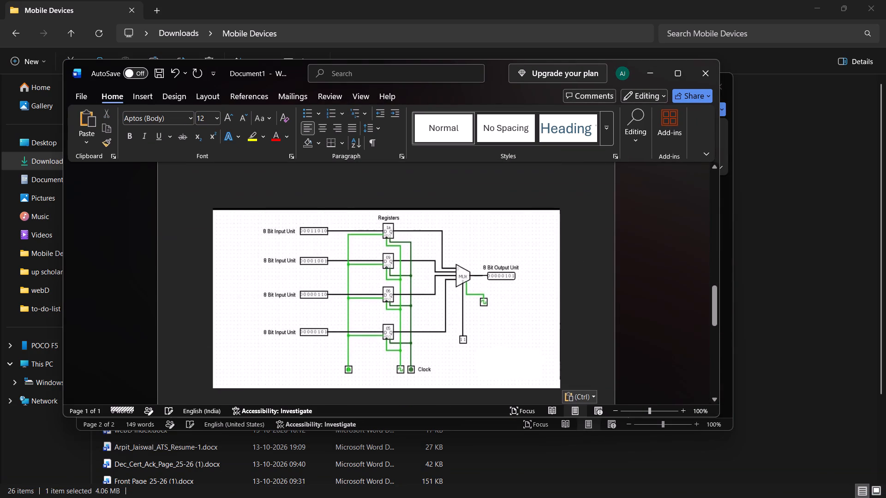
pyautogui.click(683, 71)
# Review how the pasted circuit pictures are laid out across the pages of Document1.
pyautogui.scroll(6, 672, 183)
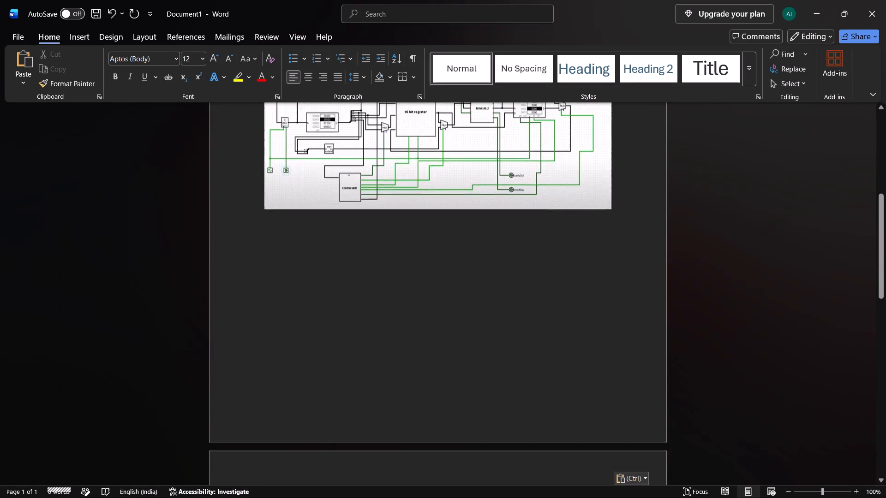
pyautogui.scroll(10, 669, 180)
pyautogui.scroll(-17, 659, 174)
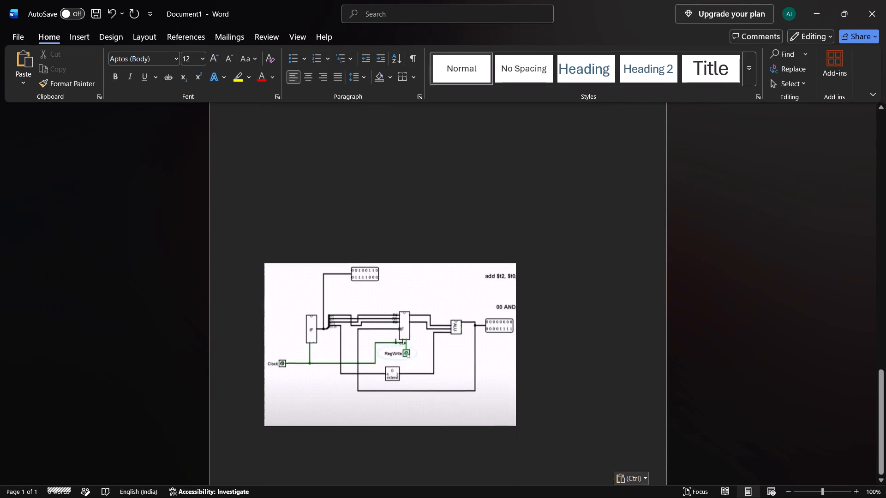
pyautogui.scroll(-2, 648, 152)
pyautogui.scroll(14, 646, 148)
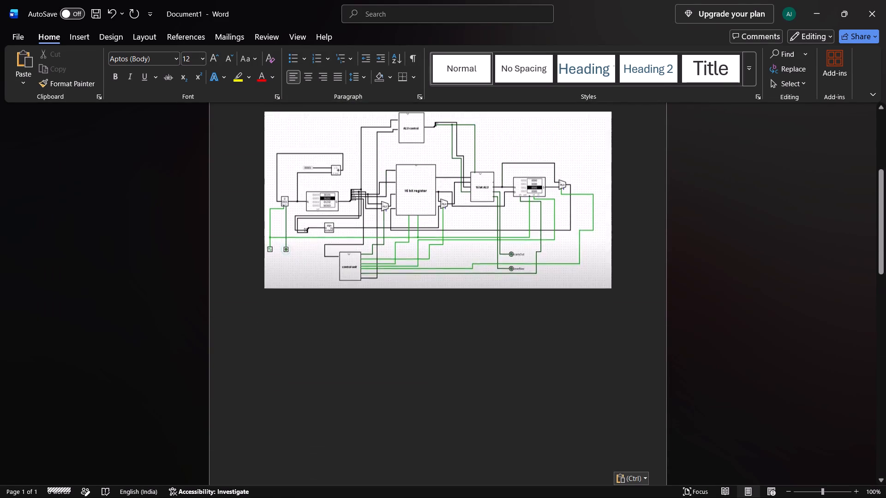
pyautogui.scroll(2, 558, 143)
pyautogui.scroll(2, 392, 205)
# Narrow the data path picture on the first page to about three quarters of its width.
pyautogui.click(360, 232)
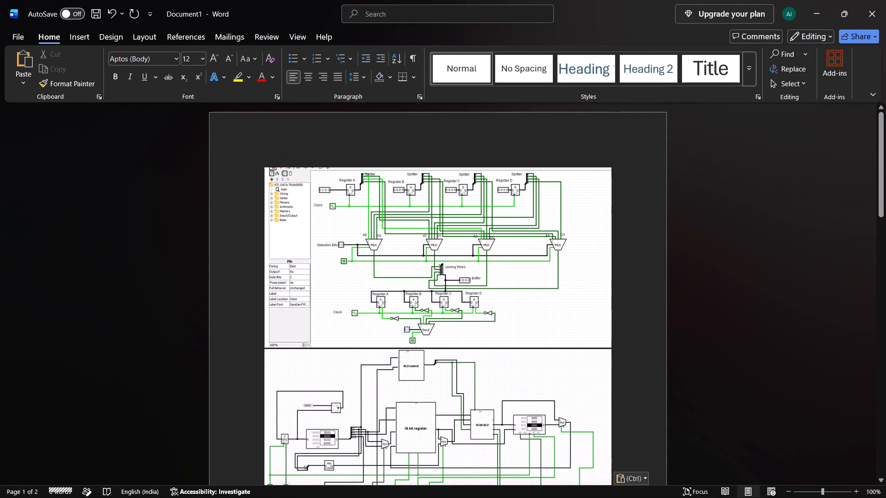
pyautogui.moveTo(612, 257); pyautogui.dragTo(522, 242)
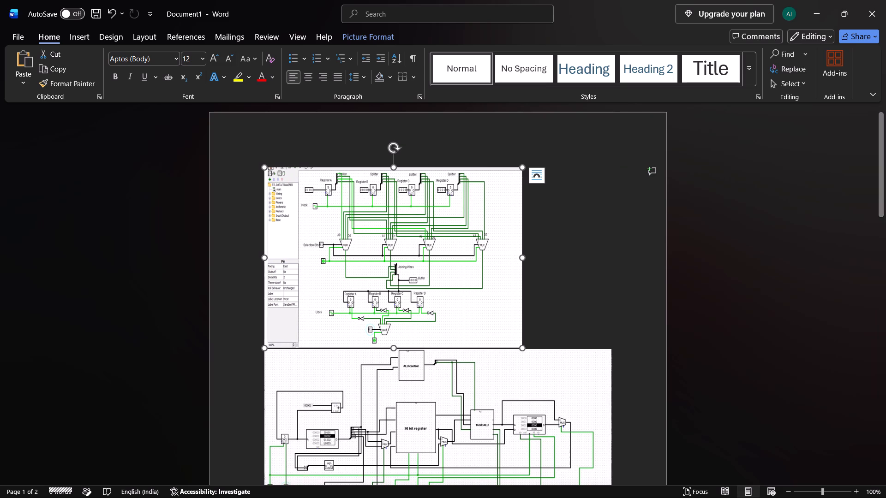
# Set the page layout to Narrow margins and Landscape orientation.
pyautogui.click(131, 35)
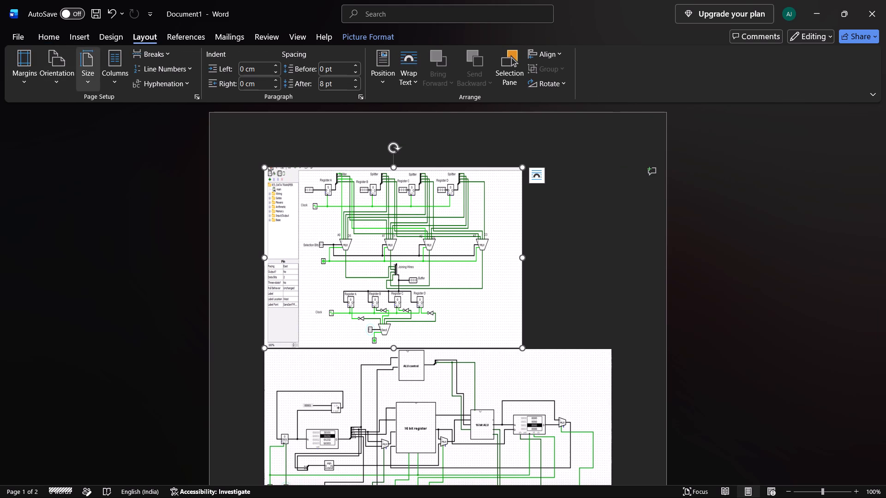
pyautogui.click(95, 71)
pyautogui.click(87, 69)
pyautogui.click(33, 71)
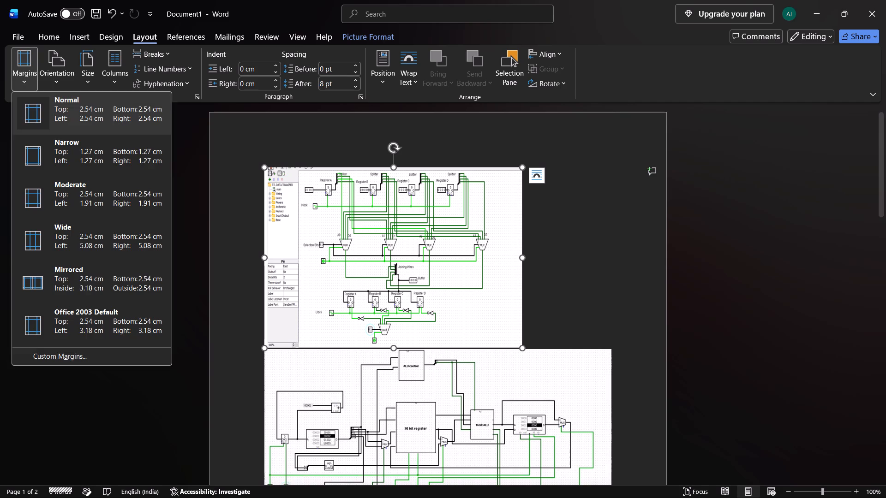
pyautogui.click(80, 154)
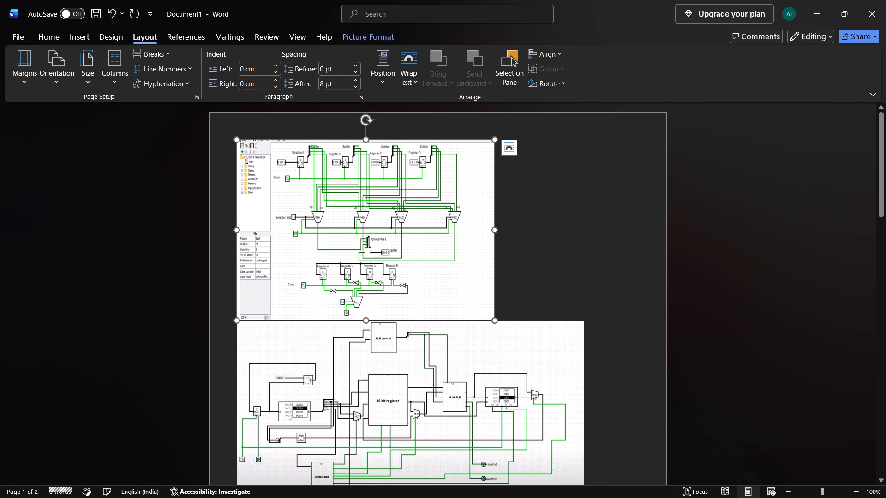
pyautogui.click(56, 65)
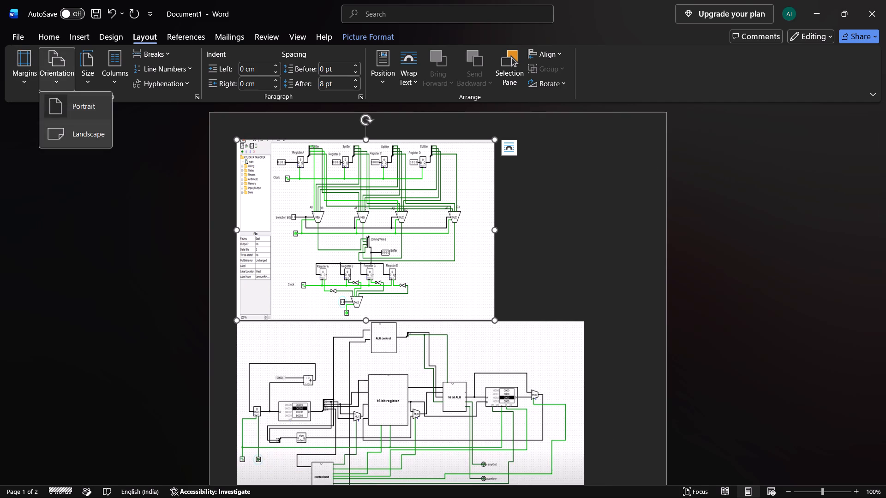
pyautogui.click(85, 132)
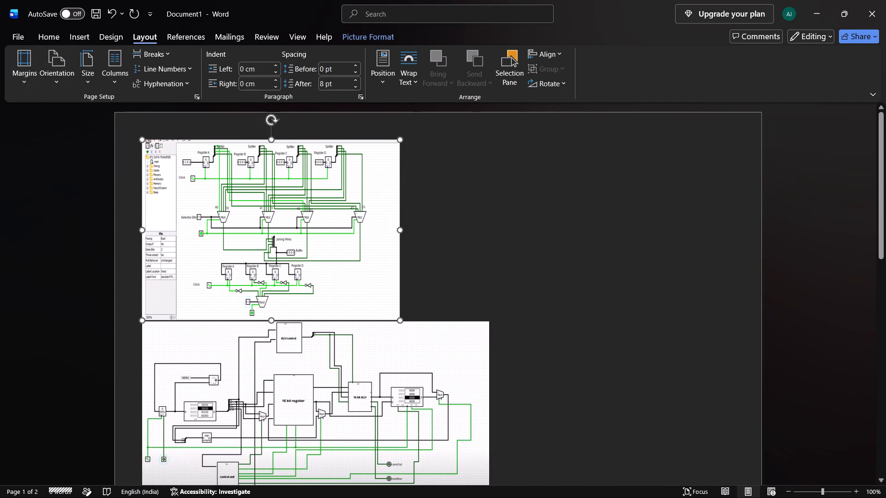
# Resize the data path picture freehand to about half the landscape page's width, making it slightly shorter as well.
pyautogui.moveTo(398, 321); pyautogui.dragTo(438, 275)
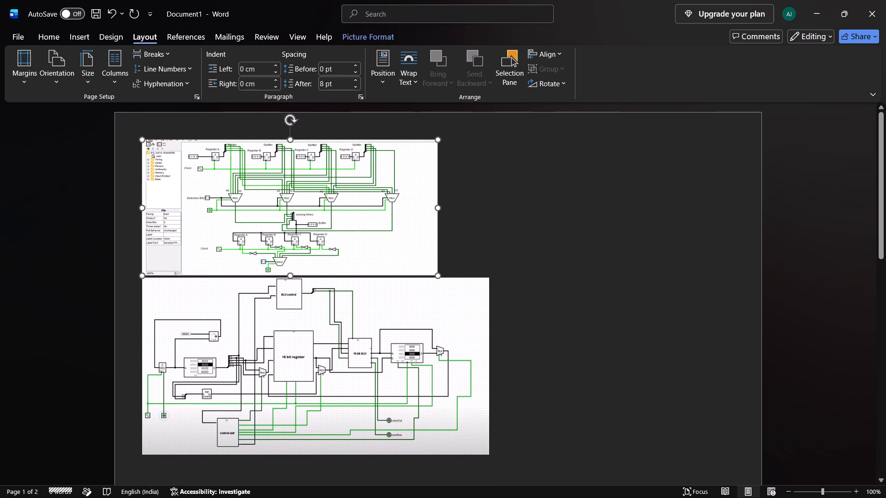
pyautogui.moveTo(438, 275); pyautogui.dragTo(445, 305)
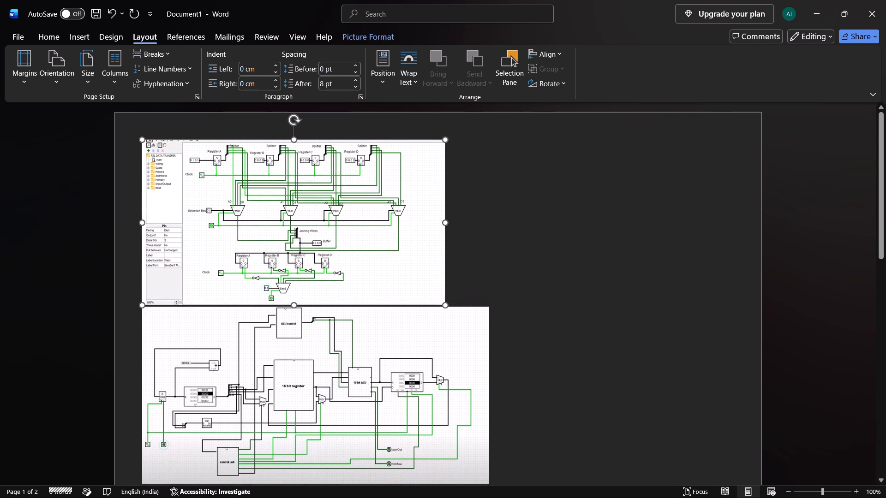
pyautogui.moveTo(445, 305); pyautogui.dragTo(471, 308)
# Narrow the control unit picture to slightly less than the width of the data path picture above it.
pyautogui.scroll(-2, 623, 262)
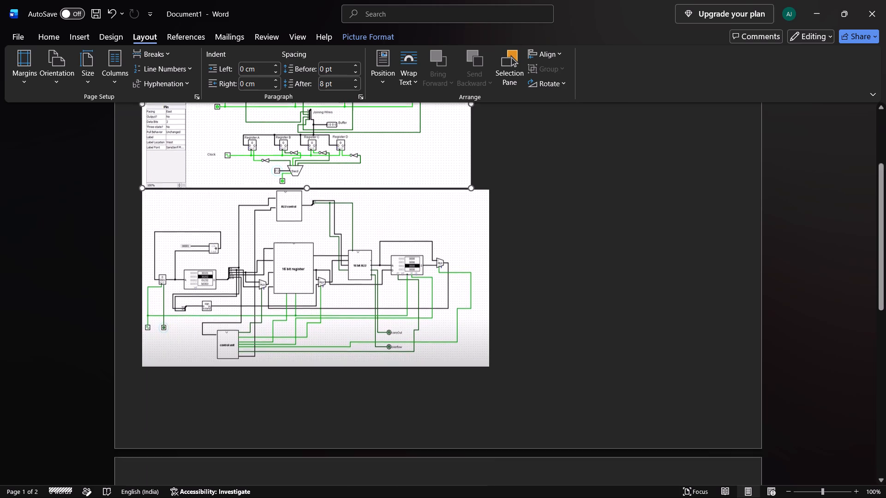
pyautogui.scroll(-2, 639, 256)
pyautogui.click(460, 203)
pyautogui.moveTo(491, 178); pyautogui.dragTo(468, 178)
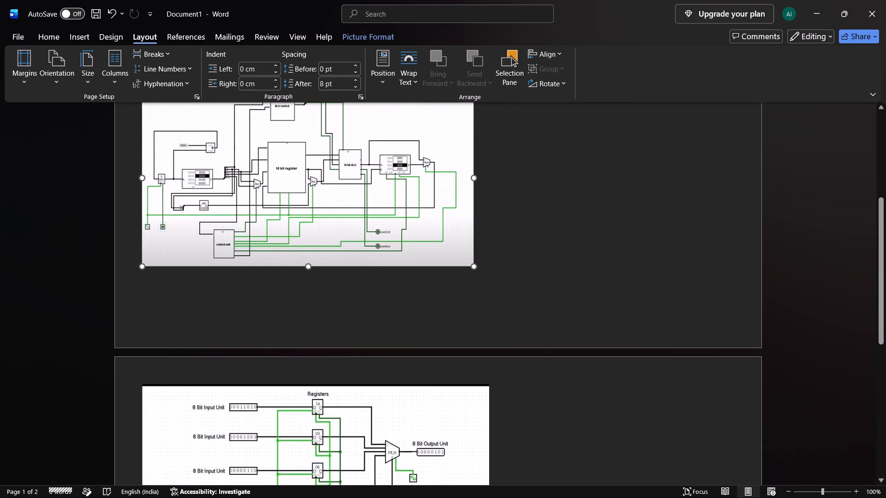
pyautogui.moveTo(468, 178); pyautogui.dragTo(457, 178)
pyautogui.scroll(3, 497, 220)
pyautogui.scroll(-4, 497, 220)
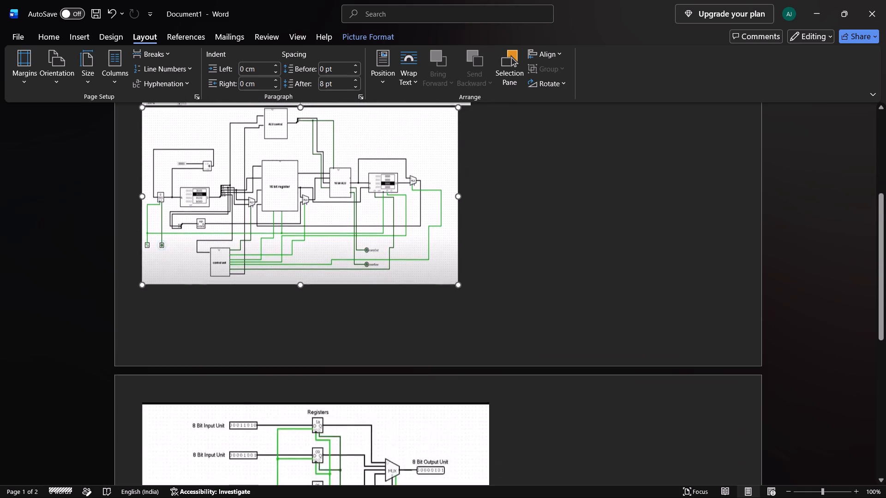
# Move the 8-bit input/output picture next to the control unit picture and shrink it to less than half its size.
pyautogui.moveTo(341, 462); pyautogui.dragTo(596, 140)
pyautogui.scroll(-3, 482, 366)
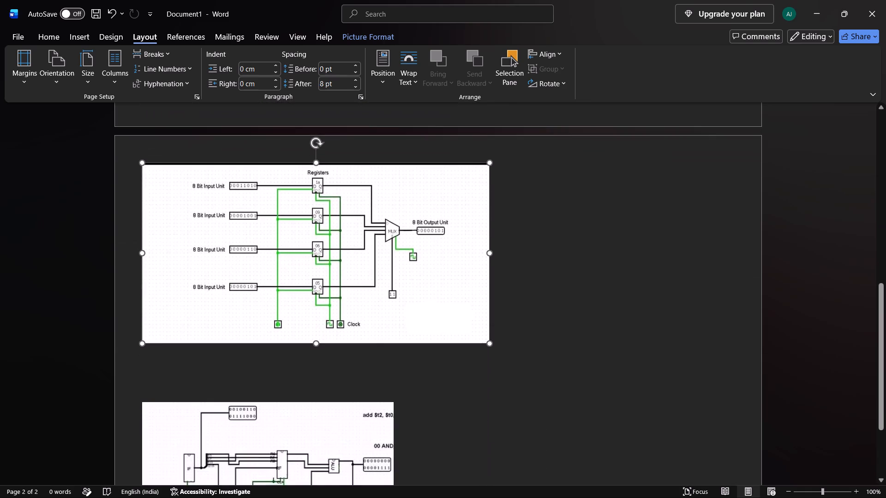
pyautogui.moveTo(491, 344); pyautogui.dragTo(280, 246)
# Shrink the control unit picture to about 70% of its size so it fits beside the data path picture.
pyautogui.scroll(9, 558, 218)
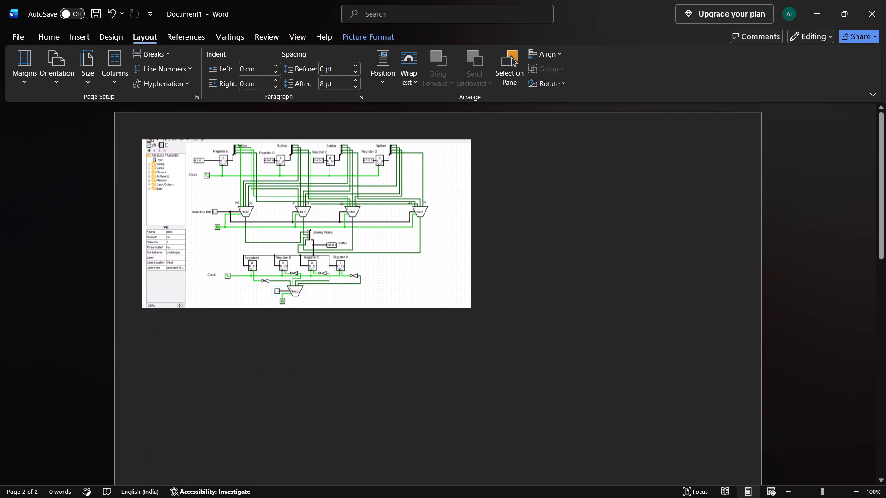
pyautogui.scroll(2, 475, 207)
pyautogui.scroll(-9, 474, 207)
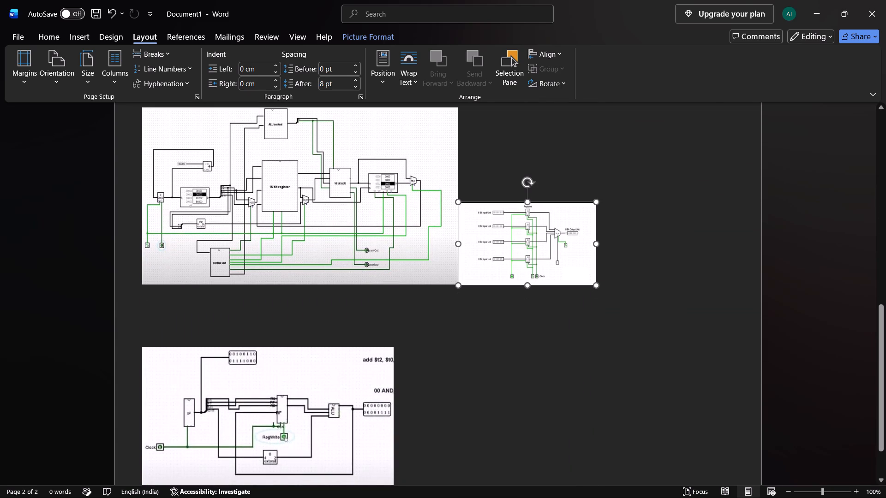
pyautogui.click(368, 406)
pyautogui.click(417, 238)
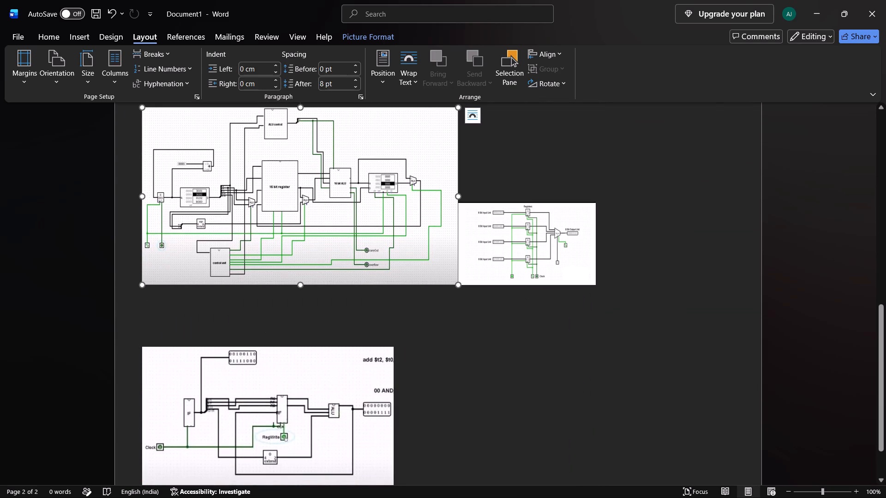
pyautogui.moveTo(457, 283); pyautogui.dragTo(362, 217)
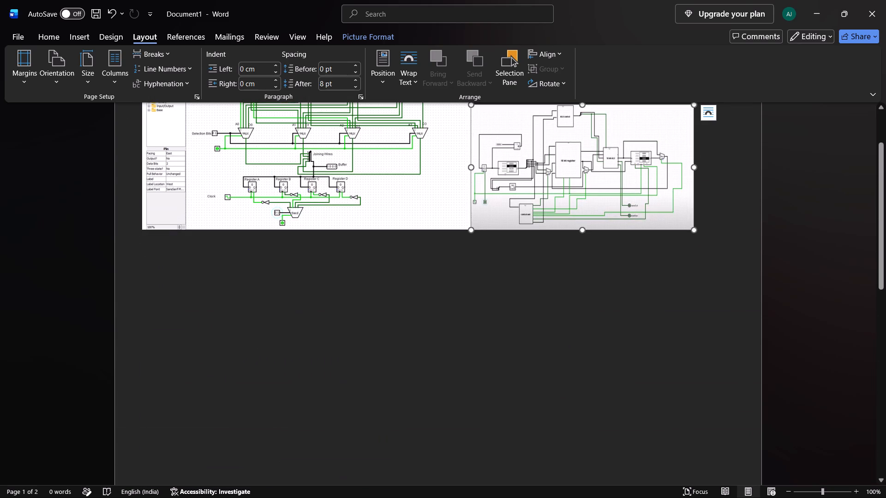
# Move the small 8-bit input/output picture from the second page to beside the data path picture on the first page.
pyautogui.scroll(11, 374, 256)
pyautogui.scroll(-9, 372, 254)
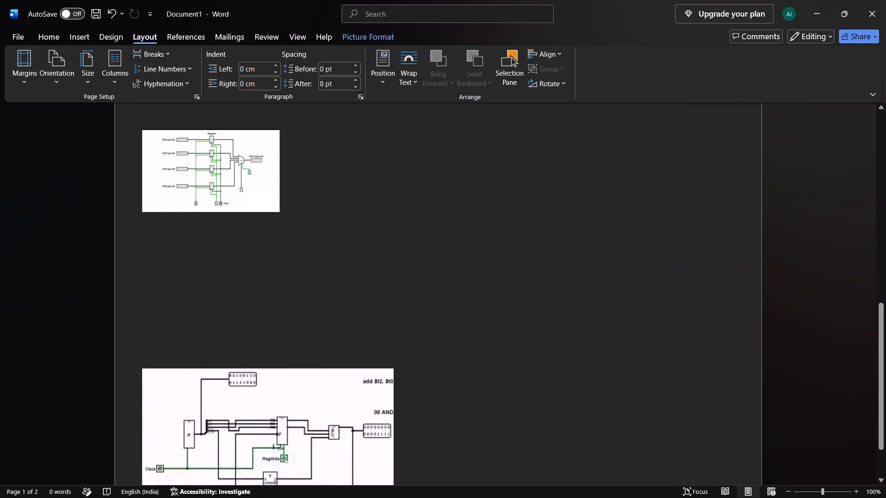
pyautogui.scroll(-4, 388, 232)
pyautogui.scroll(5, 386, 232)
pyautogui.moveTo(246, 360); pyautogui.dragTo(404, 234)
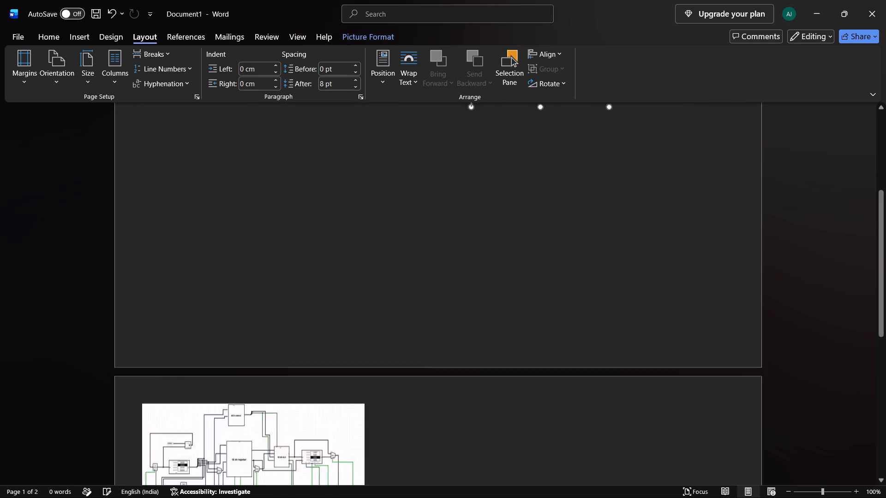
# Move the control unit picture from the second page to the start of the first page, beside the data path picture.
pyautogui.scroll(3, 395, 281)
pyautogui.scroll(-8, 376, 258)
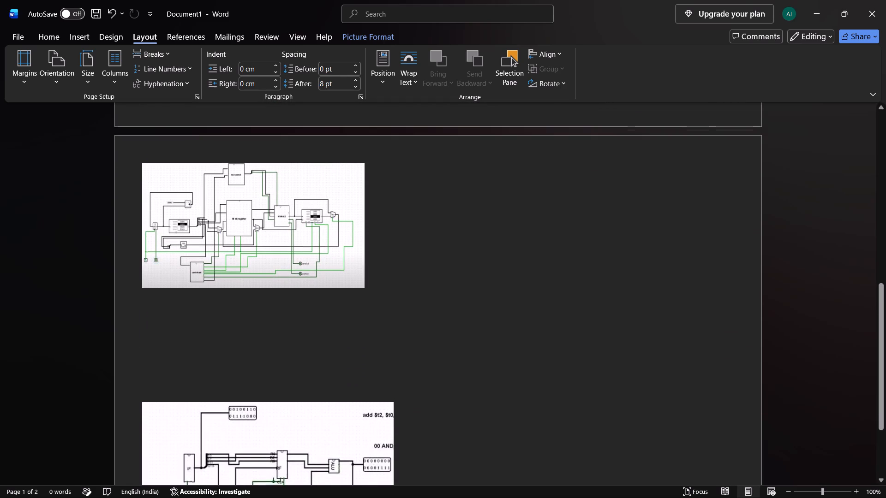
pyautogui.moveTo(287, 225); pyautogui.dragTo(289, 80)
pyautogui.scroll(4, 381, 164)
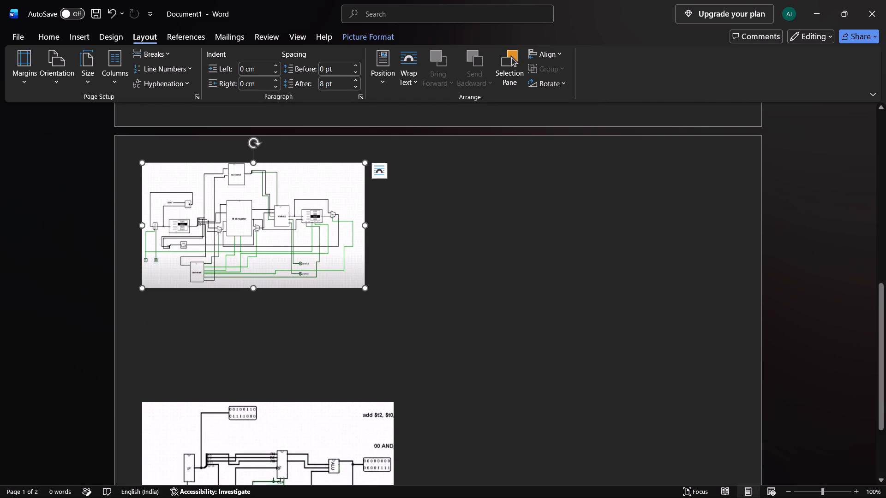
pyautogui.scroll(5, 367, 200)
pyautogui.scroll(-1, 358, 275)
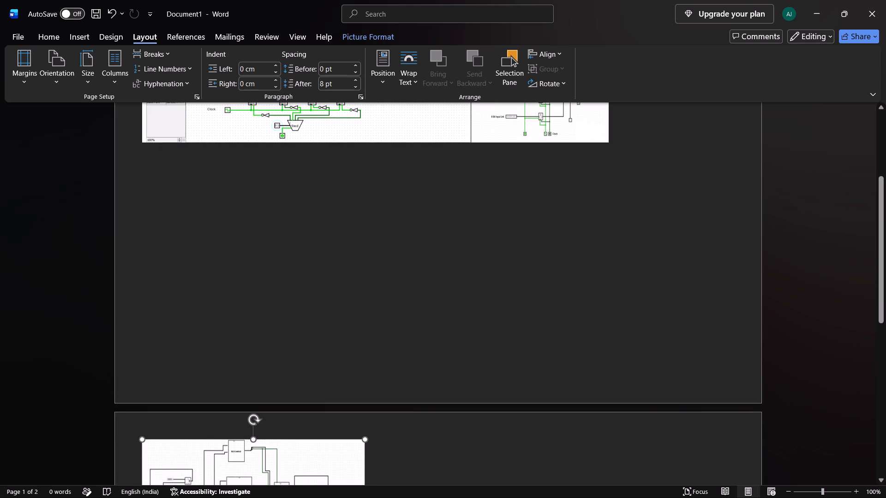
pyautogui.moveTo(256, 455); pyautogui.dragTo(545, 199)
pyautogui.click(621, 141)
pyautogui.press('Return')
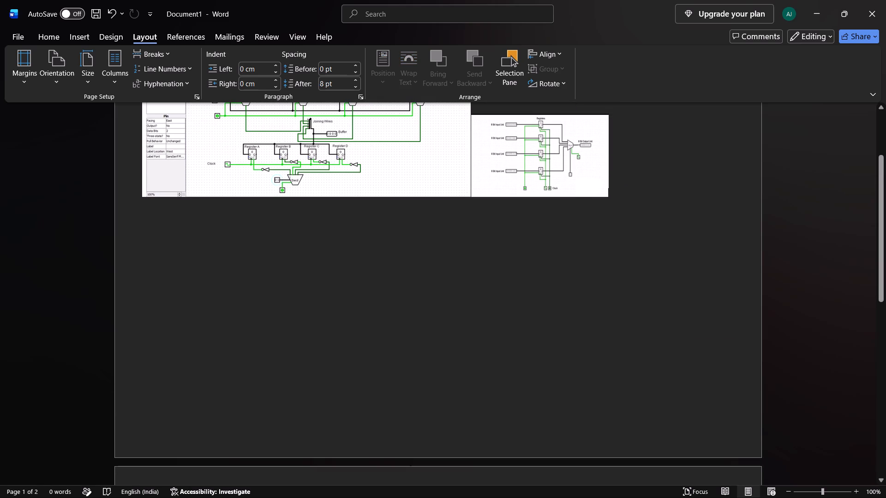
pyautogui.moveTo(309, 400); pyautogui.dragTo(281, 188)
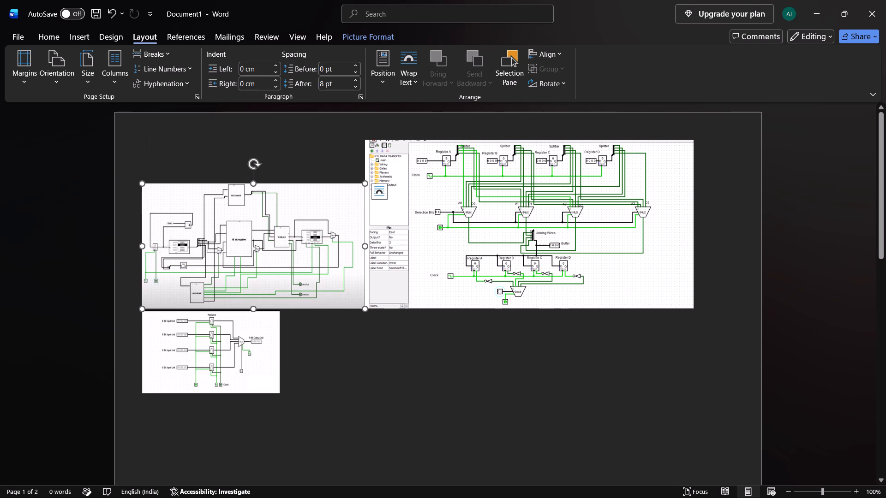
# Shrink the add $t2 instruction circuit picture to about 70% of its width and slightly over half its height.
pyautogui.scroll(-10, 450, 239)
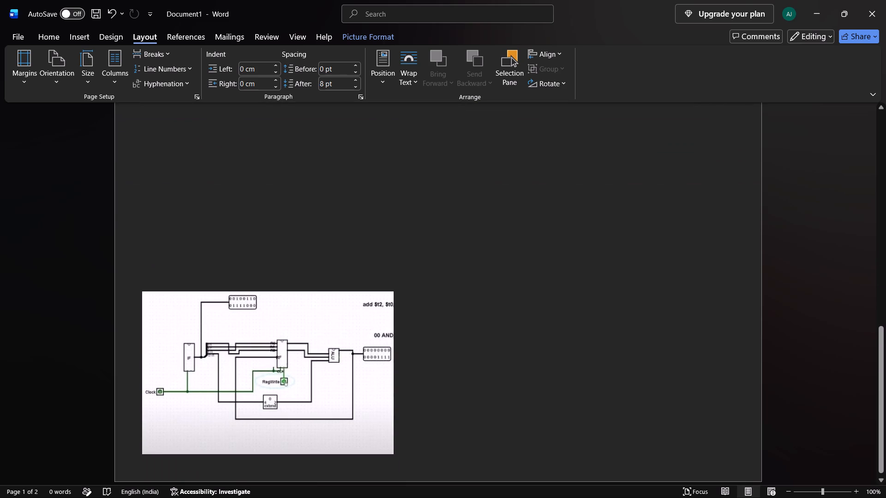
pyautogui.click(328, 347)
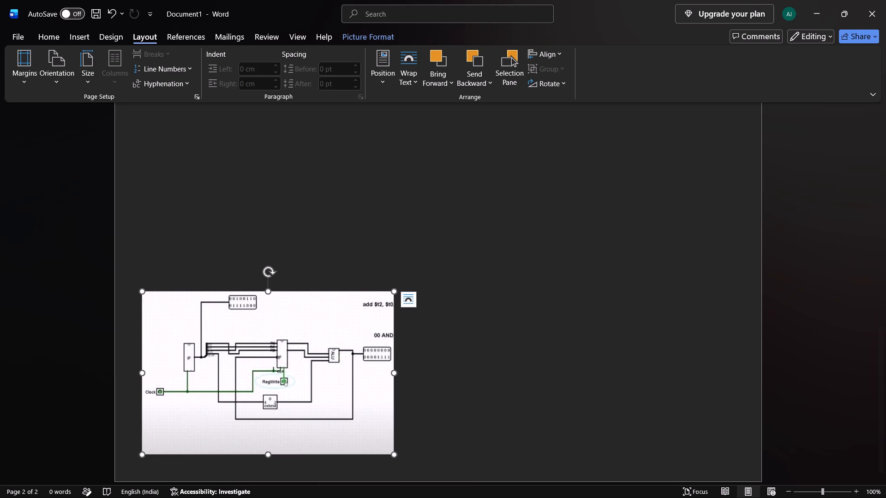
pyautogui.moveTo(391, 455); pyautogui.dragTo(390, 449)
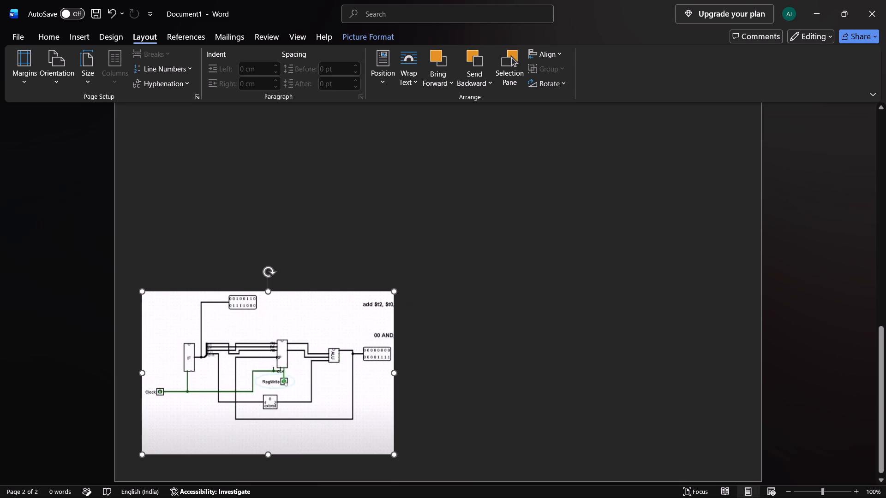
pyautogui.moveTo(390, 449); pyautogui.dragTo(323, 380)
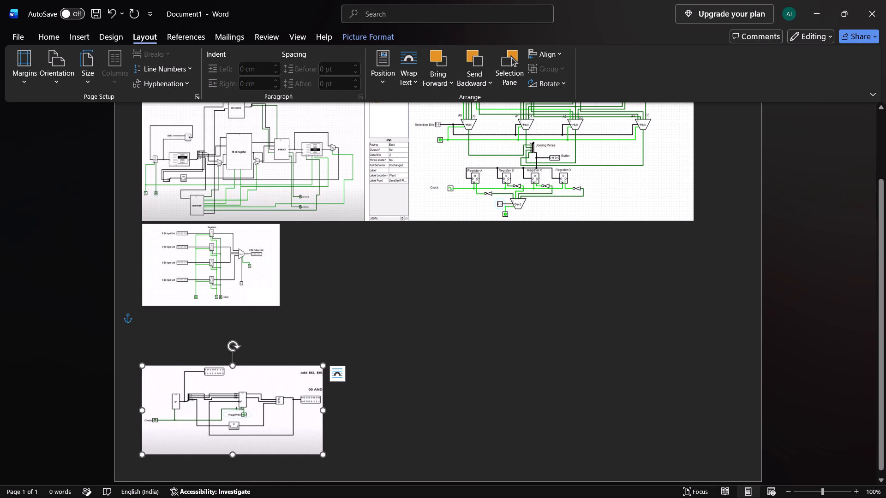
# Stretch the control unit picture upward to match the height of the data path picture beside it.
pyautogui.scroll(2, 533, 225)
pyautogui.click(291, 240)
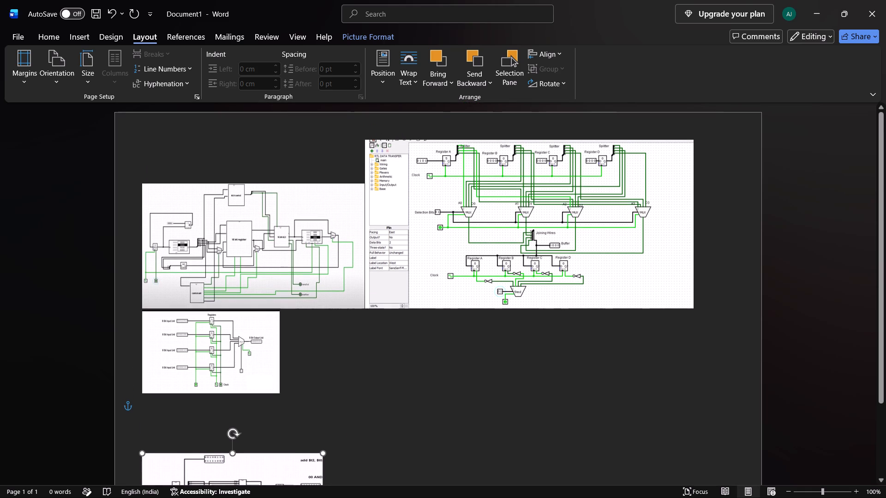
pyautogui.click(253, 182)
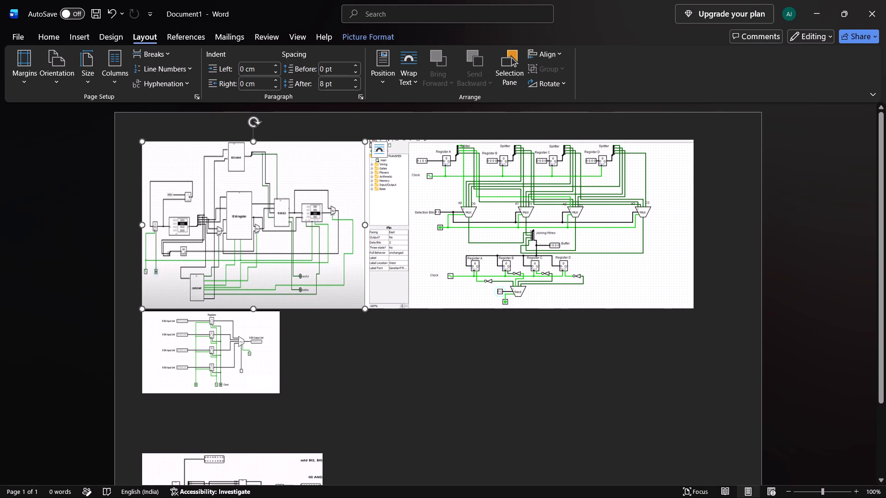
# Narrow the data path picture to about 87% of its width, keeping its height.
pyautogui.click(547, 220)
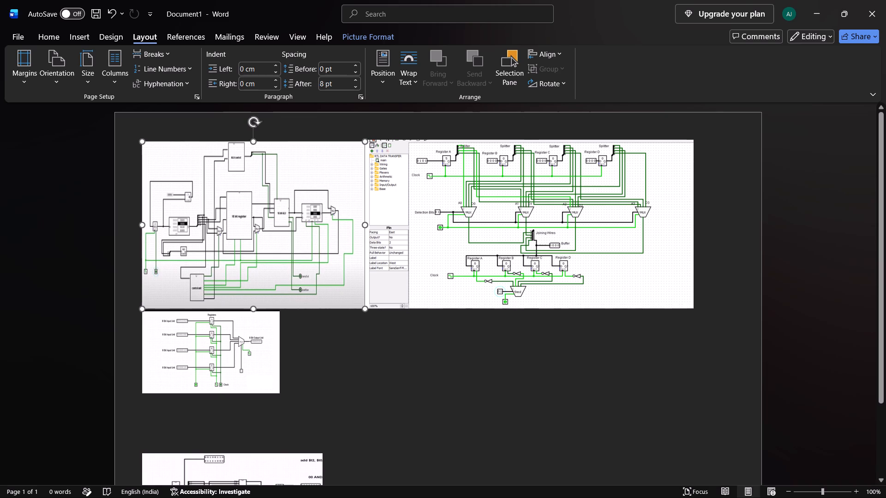
pyautogui.moveTo(366, 223); pyautogui.dragTo(394, 221)
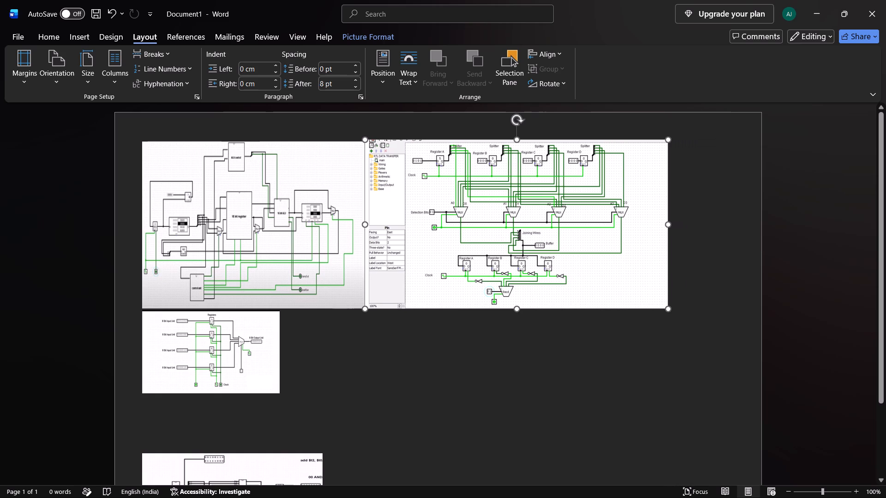
pyautogui.moveTo(394, 221); pyautogui.dragTo(409, 221)
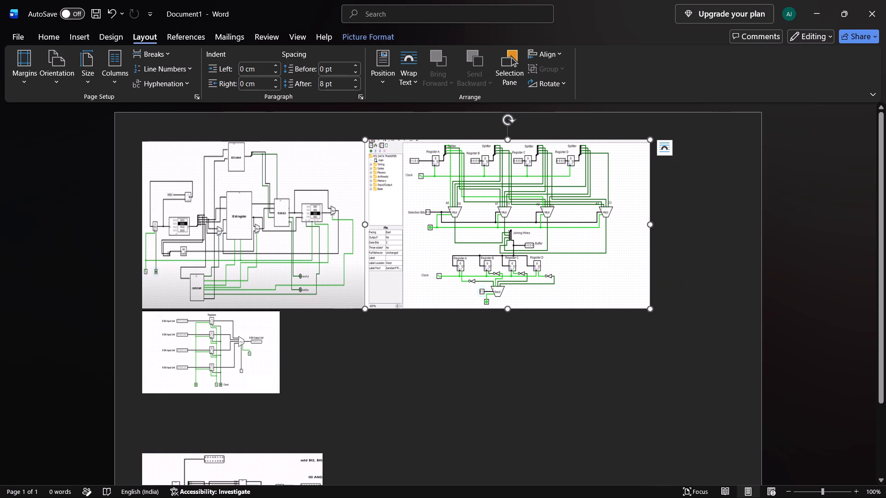
# Insert 22 spaces between the control unit picture and the data path picture to separate them.
pyautogui.click(363, 126)
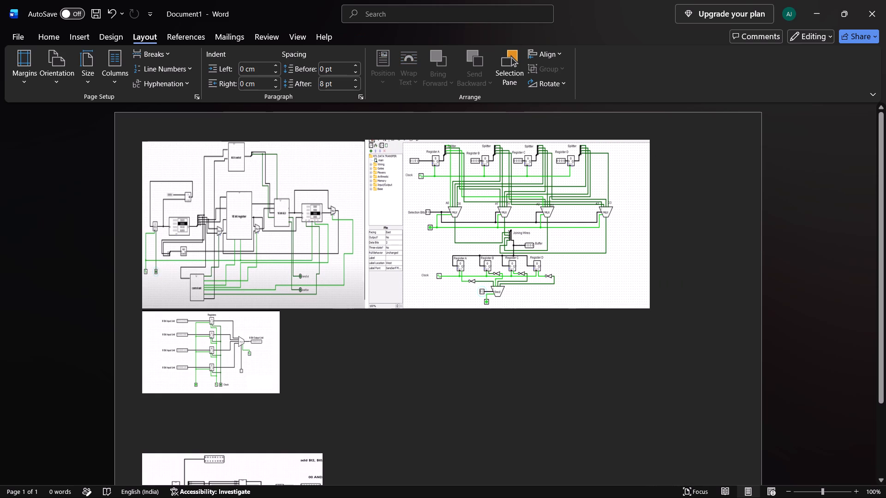
pyautogui.press('space')
pyautogui.press('space')
pyautogui.press('space')
pyautogui.press('space')
pyautogui.press('space')
pyautogui.press('space')
pyautogui.press('space')
pyautogui.press('space')
pyautogui.press('space')
pyautogui.press('space')
pyautogui.press('space')
pyautogui.press('space')
pyautogui.press('space')
pyautogui.press('space')
pyautogui.press('space')
pyautogui.press('space')
pyautogui.press('space')
pyautogui.press('space')
pyautogui.press('space')
pyautogui.press('space')
pyautogui.press('space')
pyautogui.press('space')
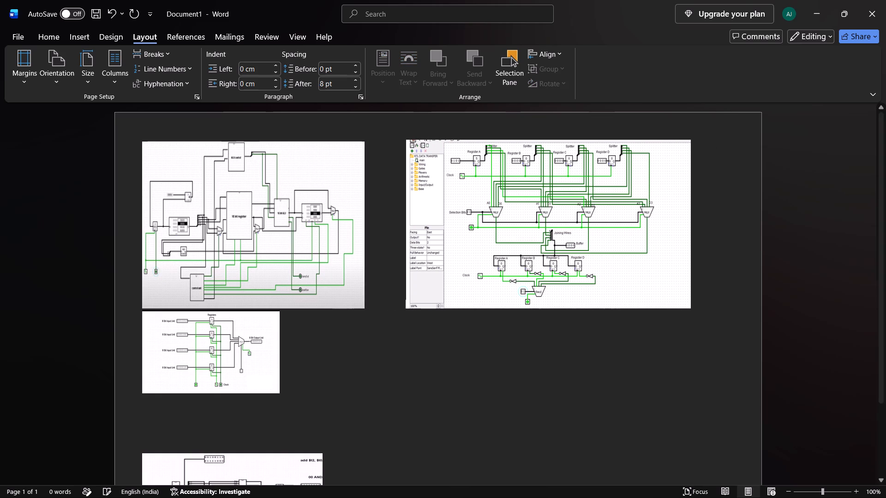
# Widen the control unit picture by about 16%, keeping its height and the gap before the data path picture.
pyautogui.click(323, 224)
pyautogui.moveTo(366, 225); pyautogui.dragTo(377, 225)
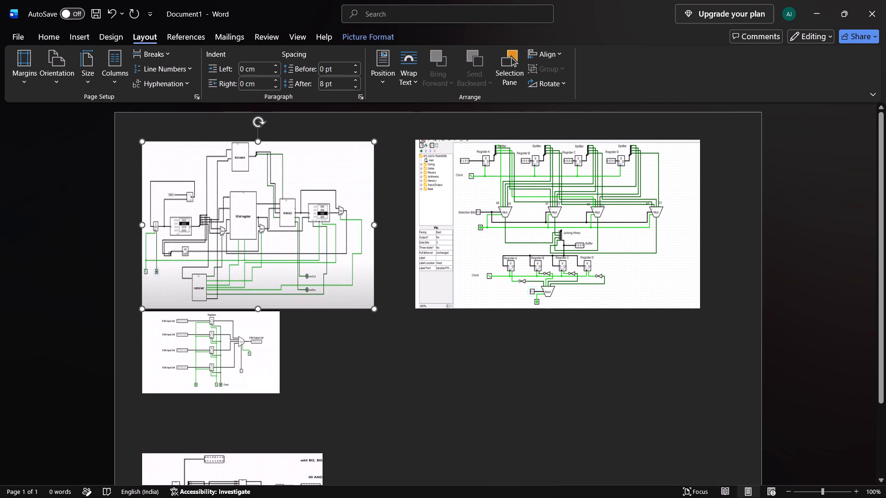
pyautogui.moveTo(377, 225); pyautogui.dragTo(397, 223)
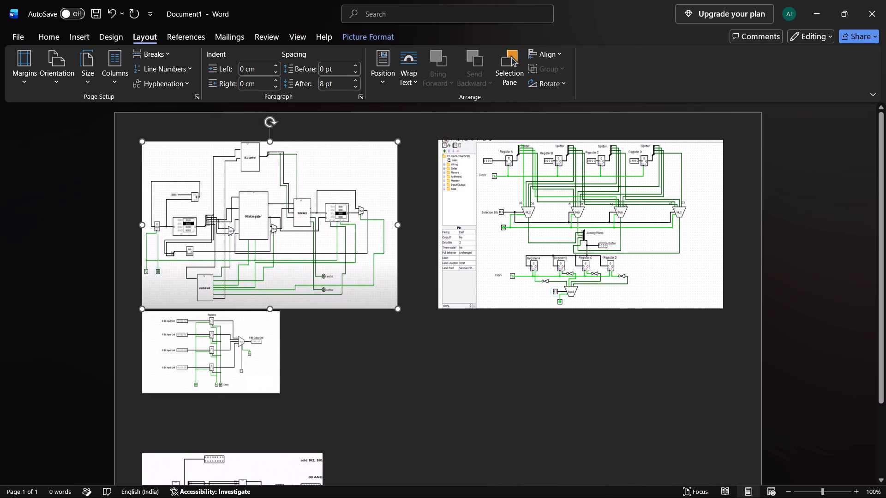
pyautogui.moveTo(397, 223); pyautogui.dragTo(401, 222)
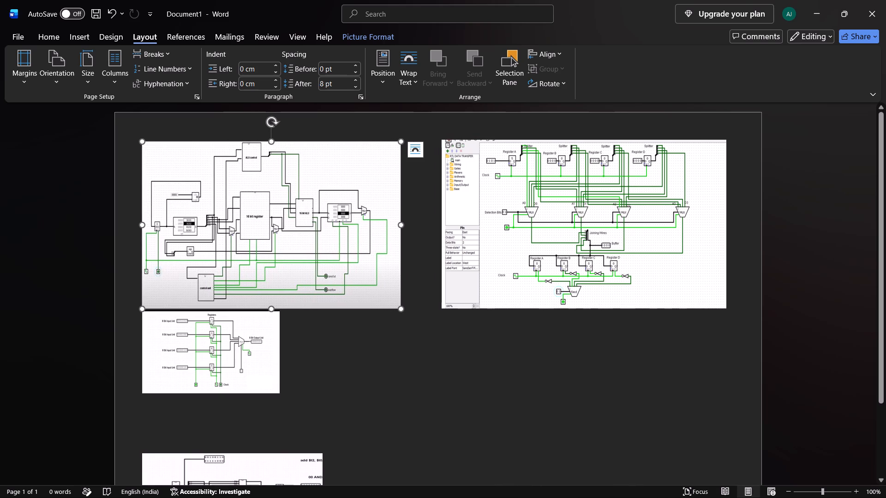
# Add two line breaks after the data path picture to push the 8-bit input/output picture further down.
pyautogui.click(292, 317)
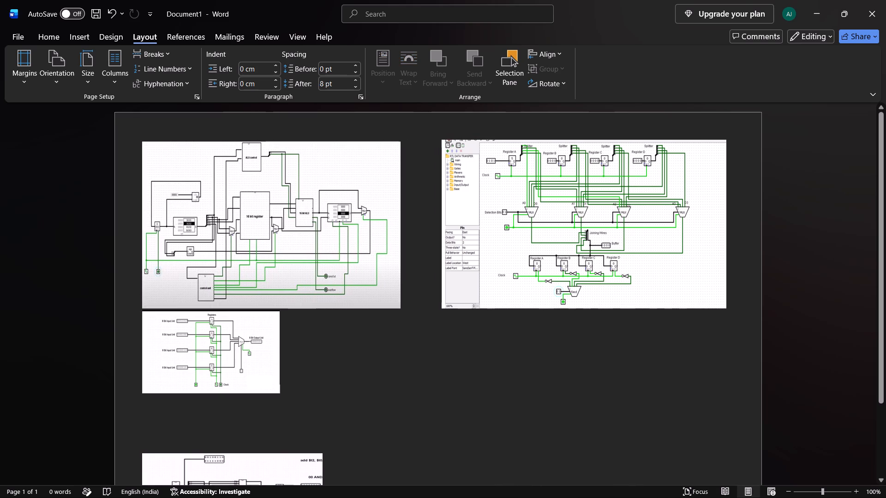
pyautogui.click(734, 300)
pyautogui.press('Return')
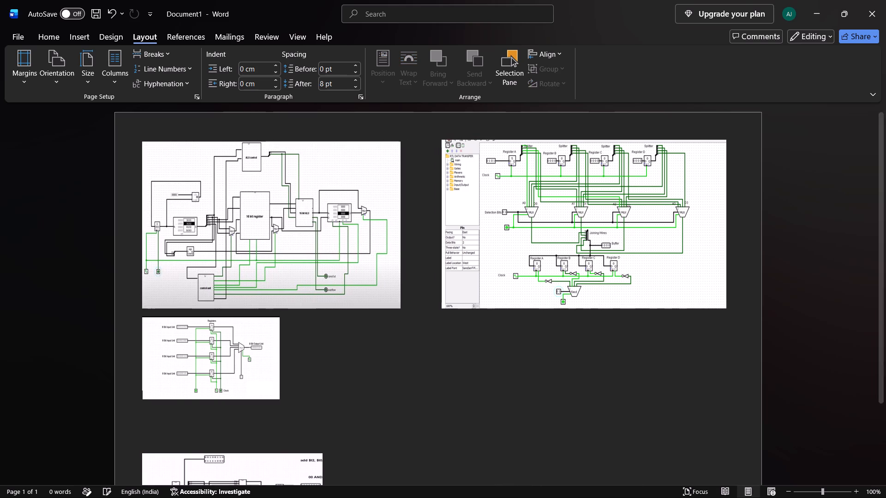
pyautogui.press('Return')
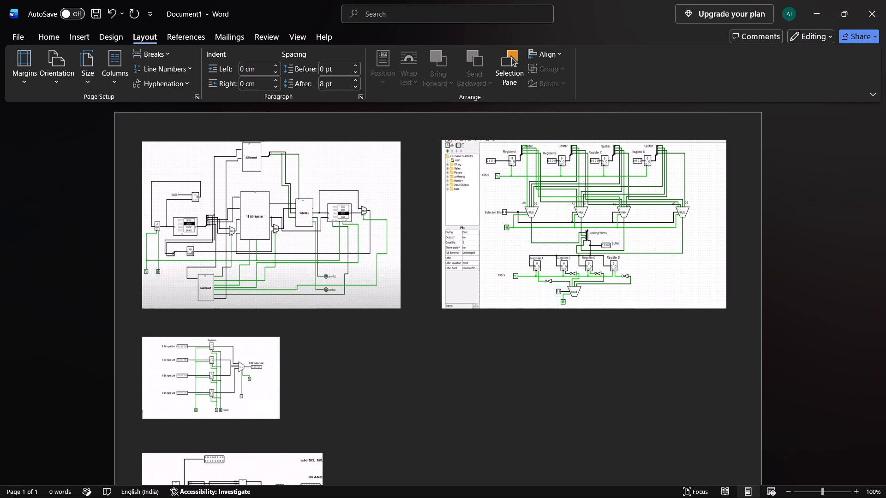
# Enlarge the 8-bit input/output picture to the control unit picture's width and nearly its height.
pyautogui.click(235, 394)
pyautogui.moveTo(281, 379); pyautogui.dragTo(286, 378)
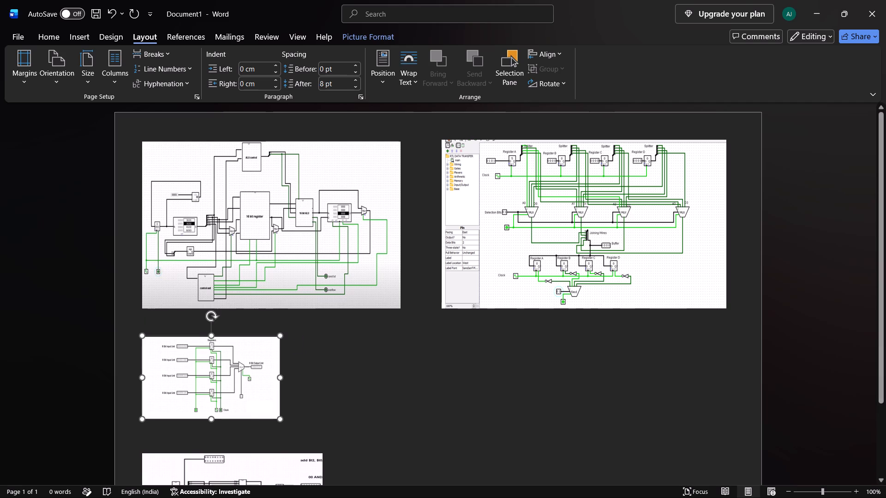
pyautogui.moveTo(286, 378); pyautogui.dragTo(399, 388)
pyautogui.moveTo(271, 419); pyautogui.dragTo(269, 456)
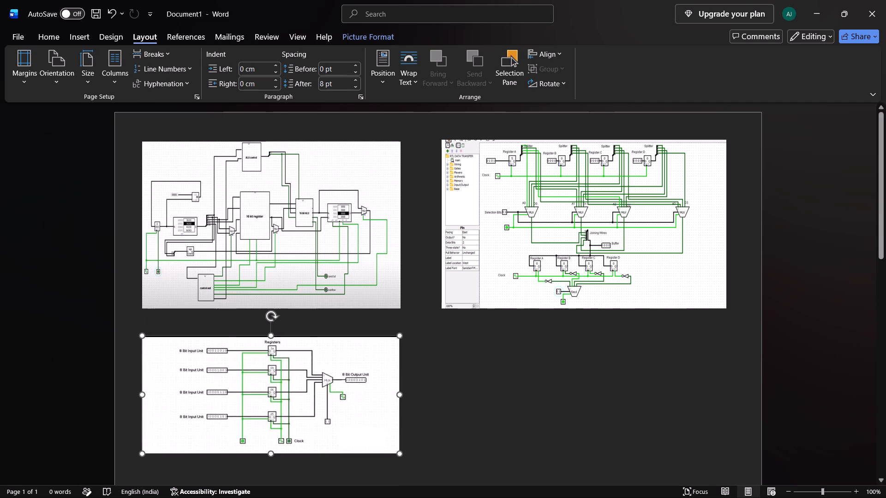
pyautogui.moveTo(269, 456); pyautogui.dragTo(266, 473)
pyautogui.scroll(-2, 426, 394)
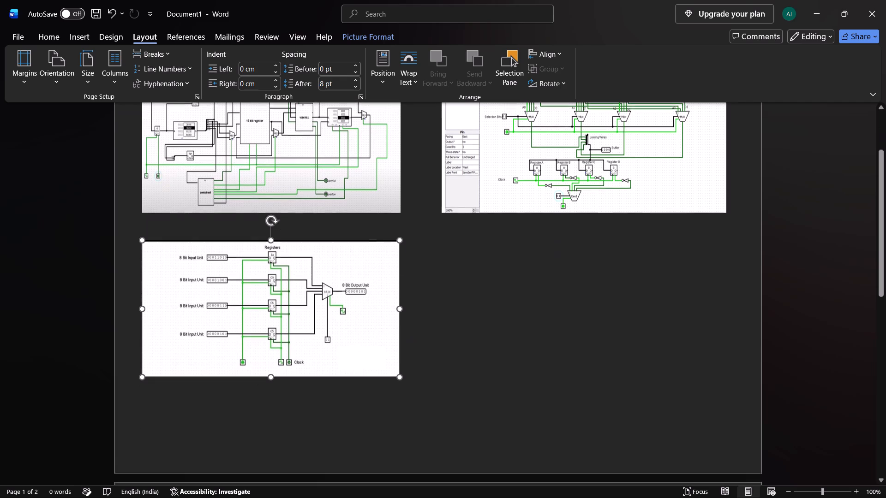
pyautogui.moveTo(272, 362); pyautogui.dragTo(271, 377)
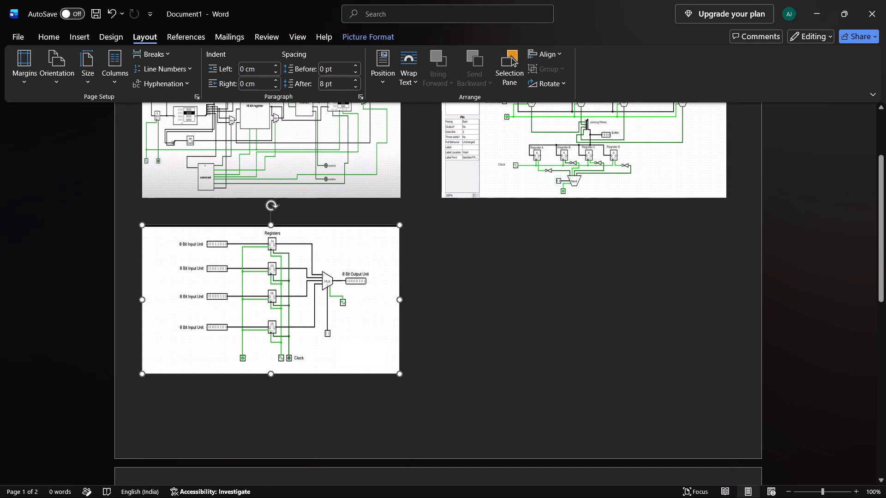
pyautogui.moveTo(271, 377); pyautogui.dragTo(270, 386)
# Move the add $t2 instruction circuit picture to the bottom of the first page, aligned with the data path picture's right edge.
pyautogui.scroll(-4, 539, 371)
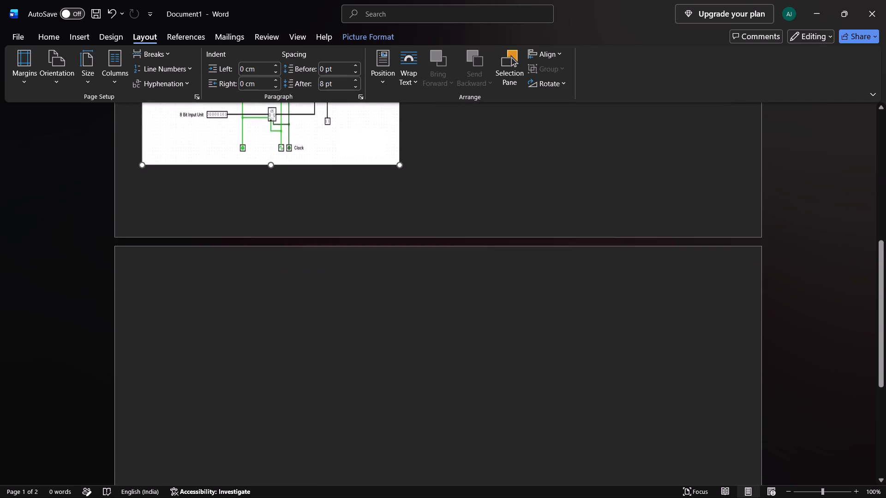
pyautogui.scroll(-4, 539, 371)
pyautogui.moveTo(273, 340); pyautogui.dragTo(557, 85)
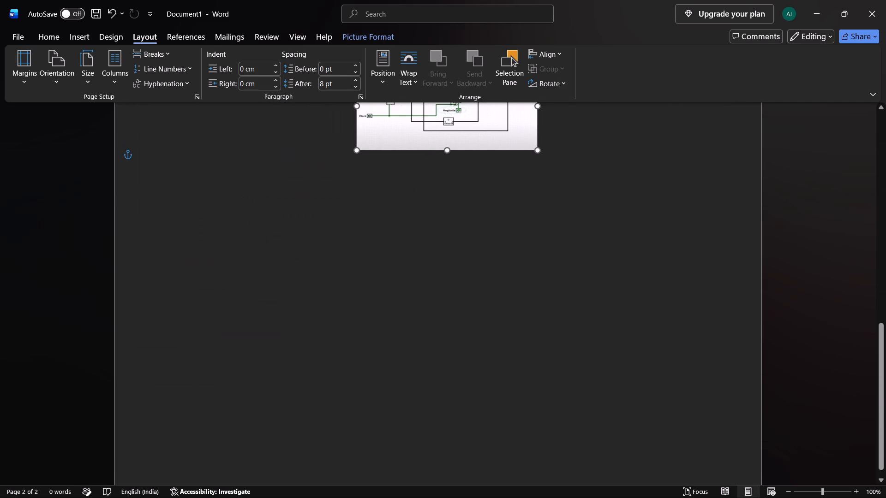
pyautogui.moveTo(557, 85); pyautogui.dragTo(545, 180)
pyautogui.scroll(5, 550, 263)
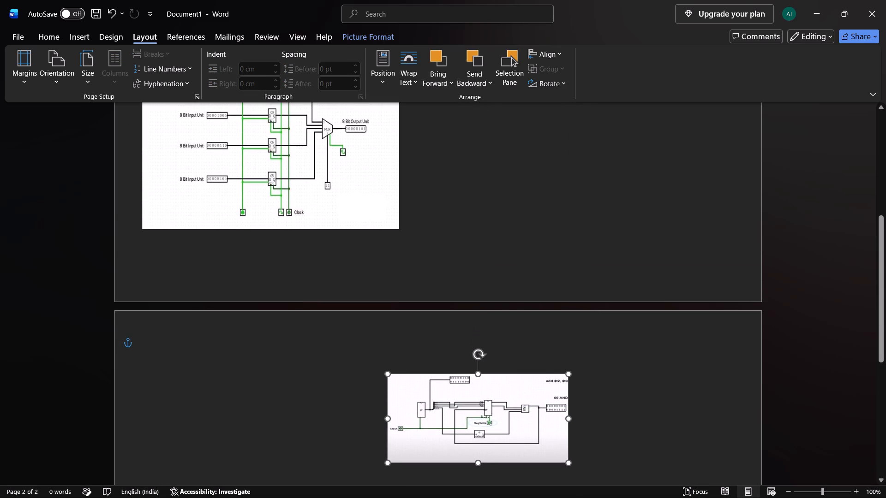
pyautogui.moveTo(500, 411); pyautogui.dragTo(562, 238)
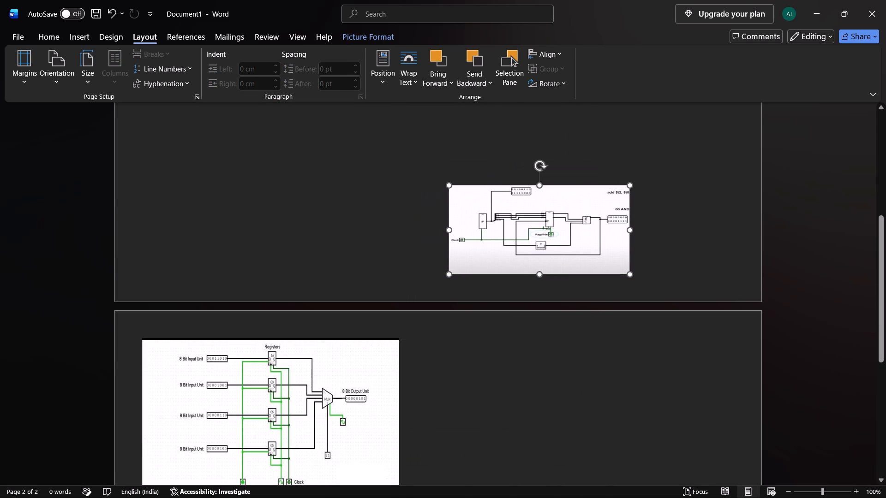
pyautogui.moveTo(562, 238); pyautogui.dragTo(659, 236)
pyautogui.scroll(4, 603, 304)
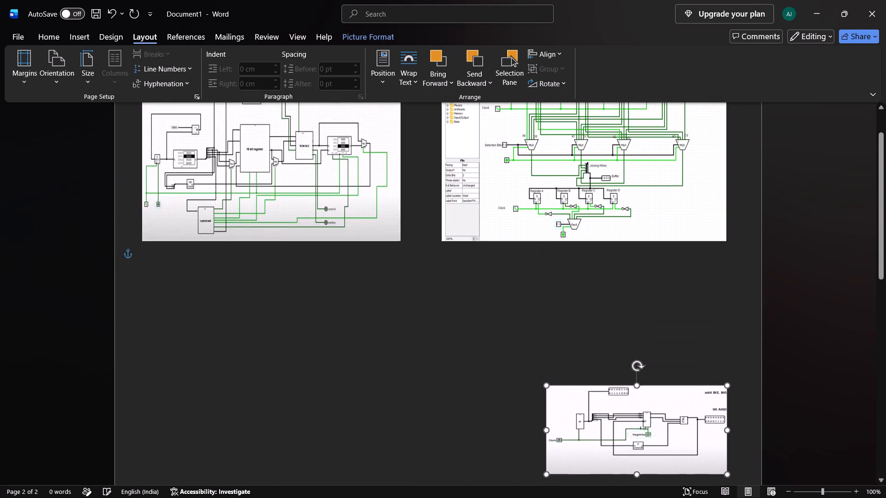
# Move the 8-bit input/output picture from the following page to the start of the first page, directly before the control unit picture.
pyautogui.scroll(-3, 602, 304)
pyautogui.moveTo(303, 440); pyautogui.dragTo(308, 255)
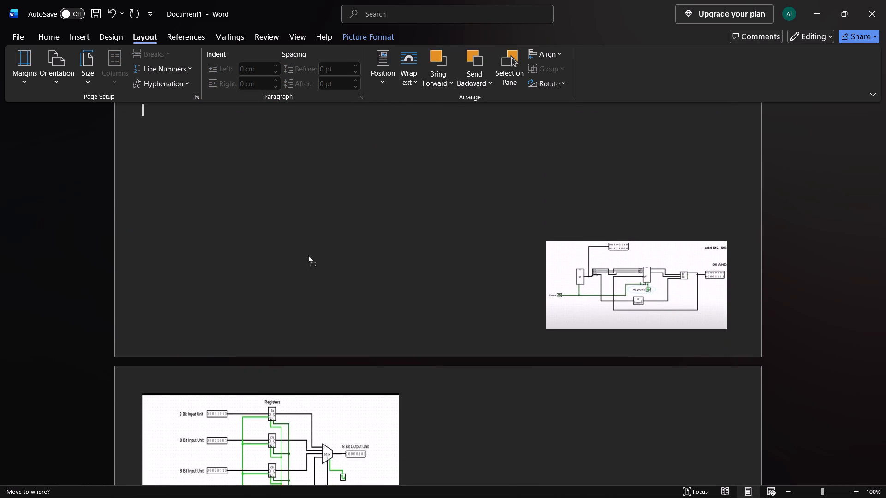
pyautogui.moveTo(308, 255); pyautogui.dragTo(313, 263)
pyautogui.scroll(5, 383, 293)
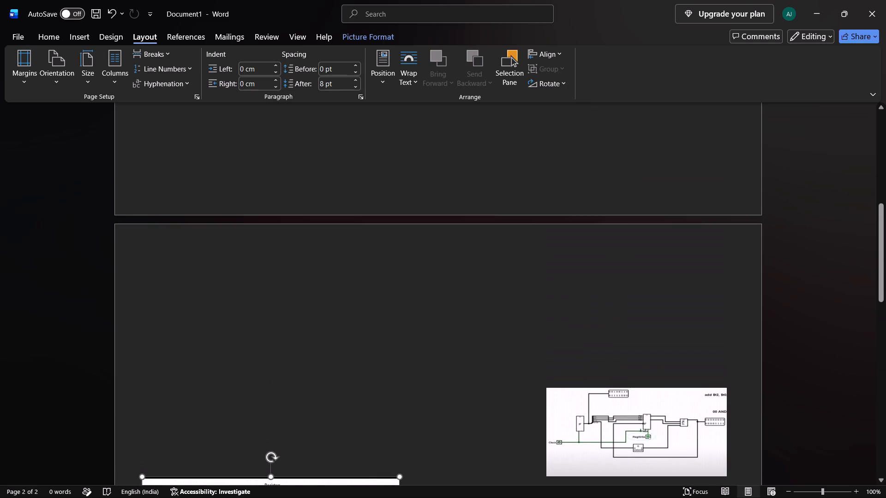
pyautogui.scroll(6, 498, 321)
pyautogui.scroll(-4, 498, 321)
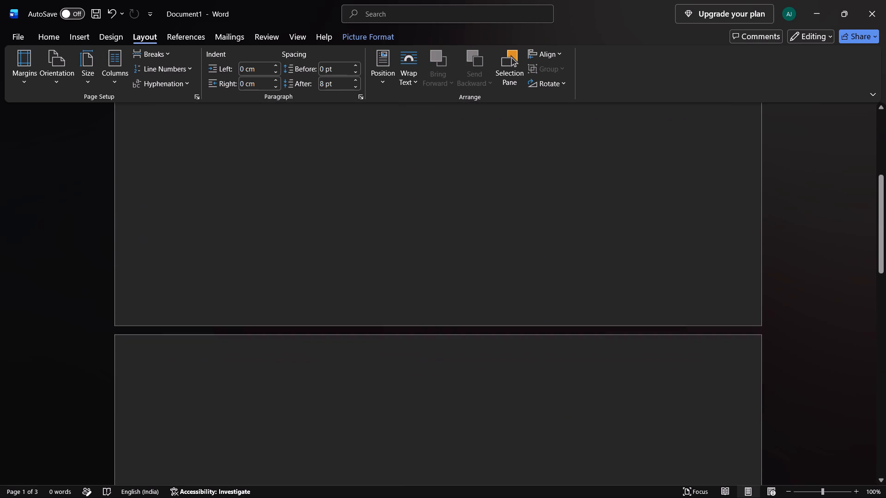
pyautogui.scroll(-3, 396, 338)
pyautogui.moveTo(311, 447); pyautogui.dragTo(234, 42)
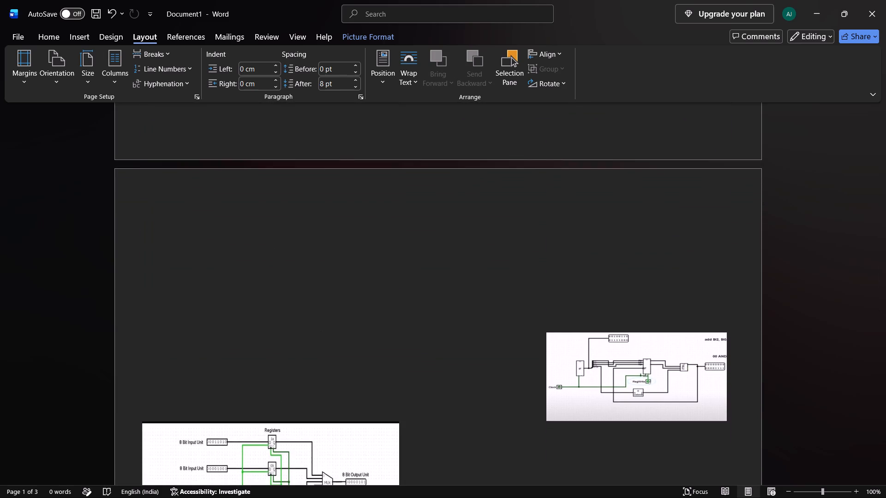
pyautogui.moveTo(234, 42); pyautogui.dragTo(233, 129)
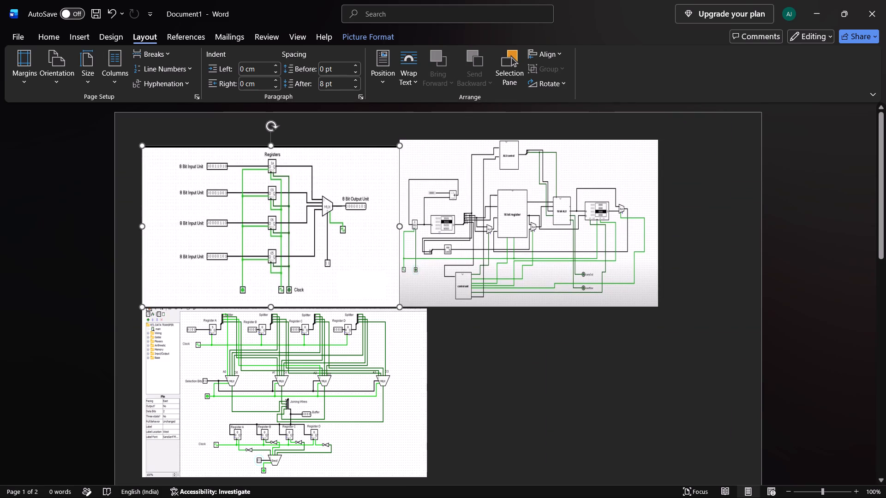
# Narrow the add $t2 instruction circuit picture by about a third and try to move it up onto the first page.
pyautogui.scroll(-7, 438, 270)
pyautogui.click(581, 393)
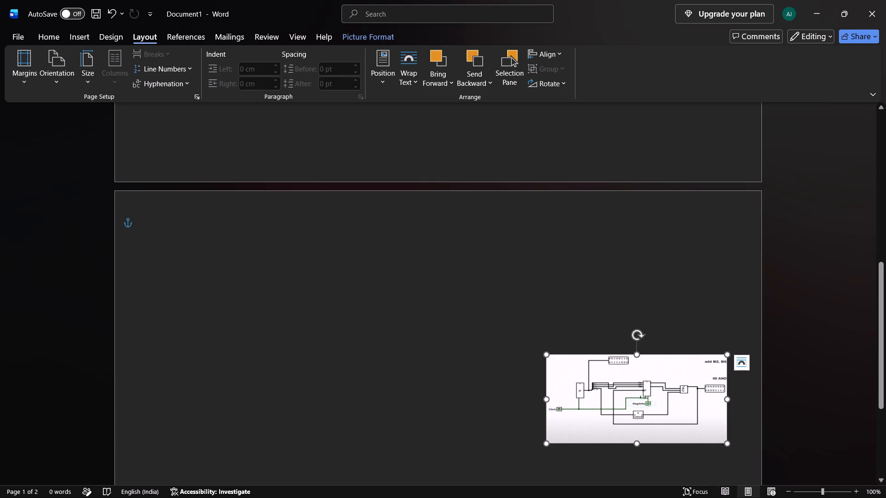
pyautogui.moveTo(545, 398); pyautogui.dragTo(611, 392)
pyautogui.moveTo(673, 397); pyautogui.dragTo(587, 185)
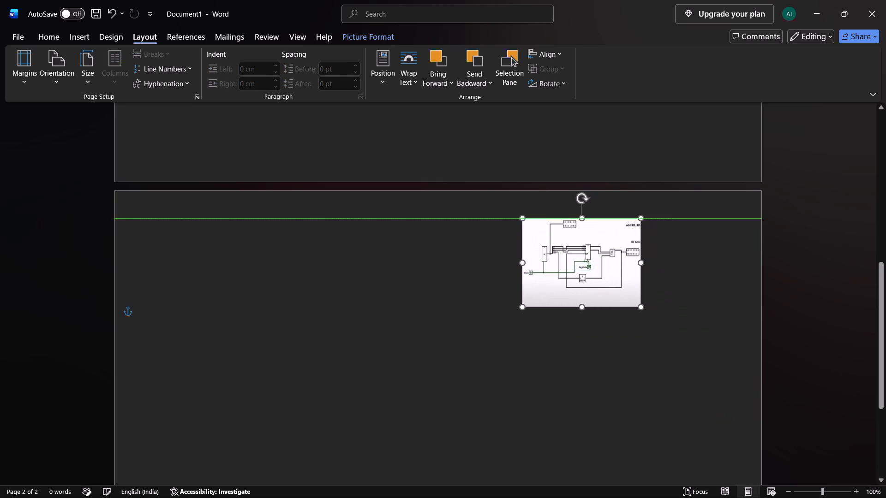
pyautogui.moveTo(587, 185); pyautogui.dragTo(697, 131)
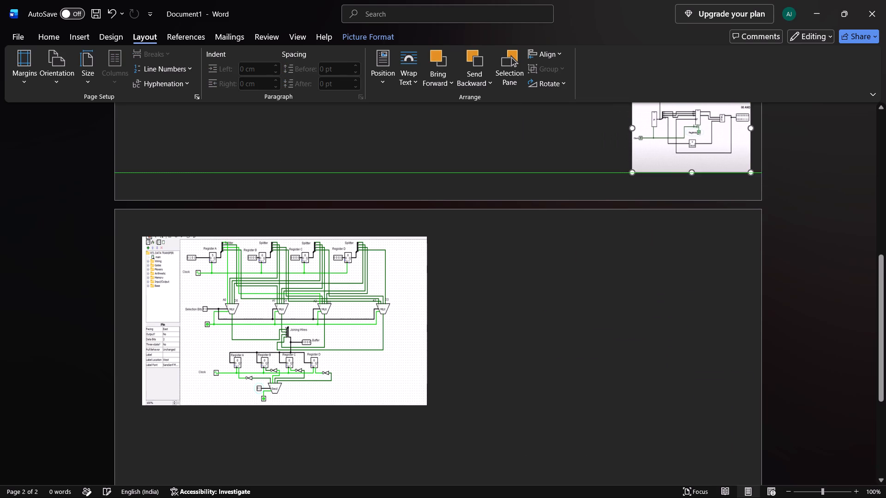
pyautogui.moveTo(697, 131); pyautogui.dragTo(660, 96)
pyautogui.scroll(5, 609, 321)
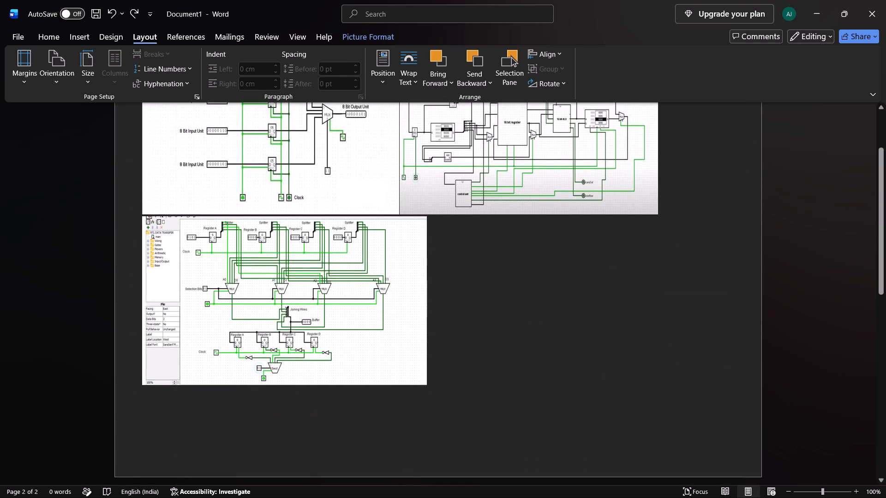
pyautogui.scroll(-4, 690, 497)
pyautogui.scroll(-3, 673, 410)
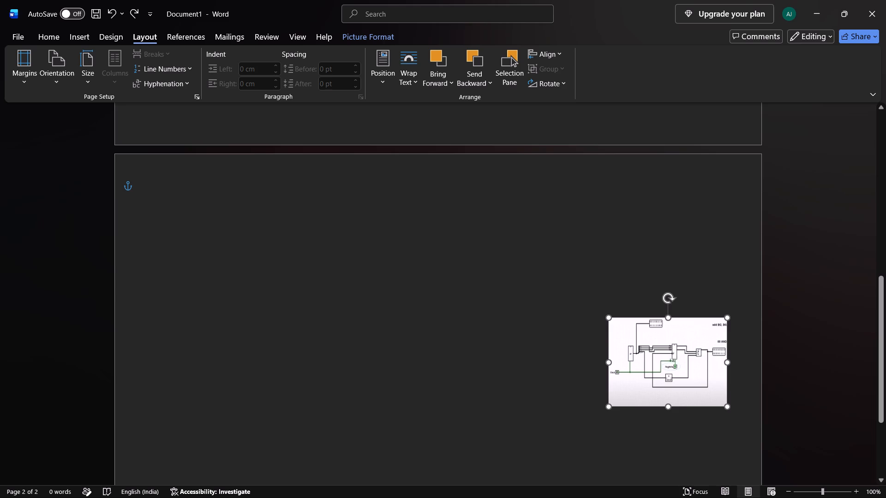
# Shrink the add $t2 circuit picture by about a quarter and move it to the bottom of the first page.
pyautogui.moveTo(608, 317); pyautogui.dragTo(641, 352)
pyautogui.moveTo(699, 388); pyautogui.dragTo(646, 118)
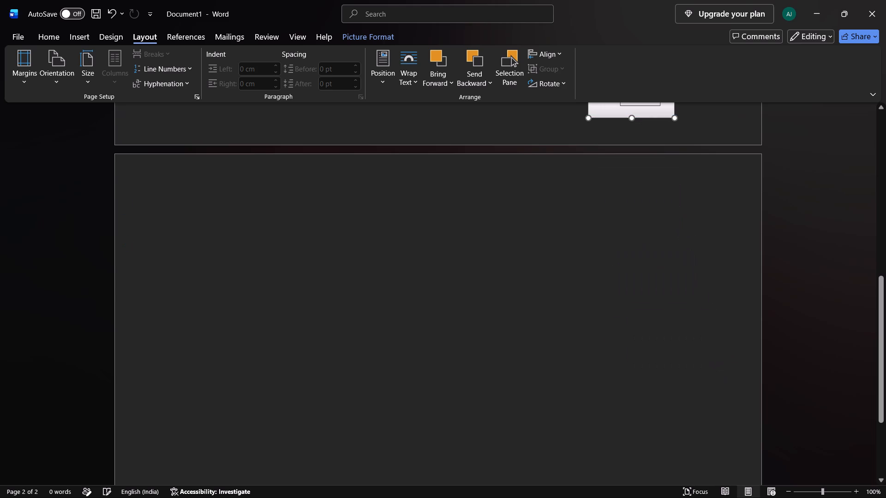
pyautogui.moveTo(646, 118); pyautogui.dragTo(573, 152)
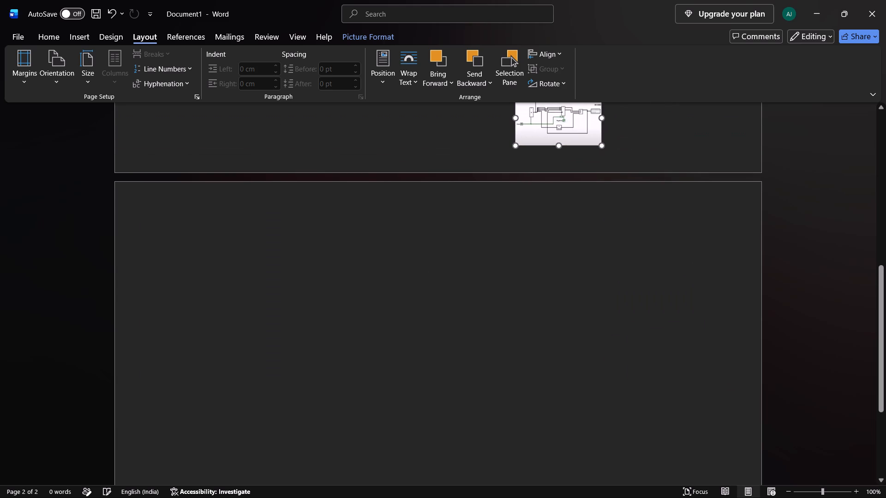
pyautogui.scroll(6, 568, 221)
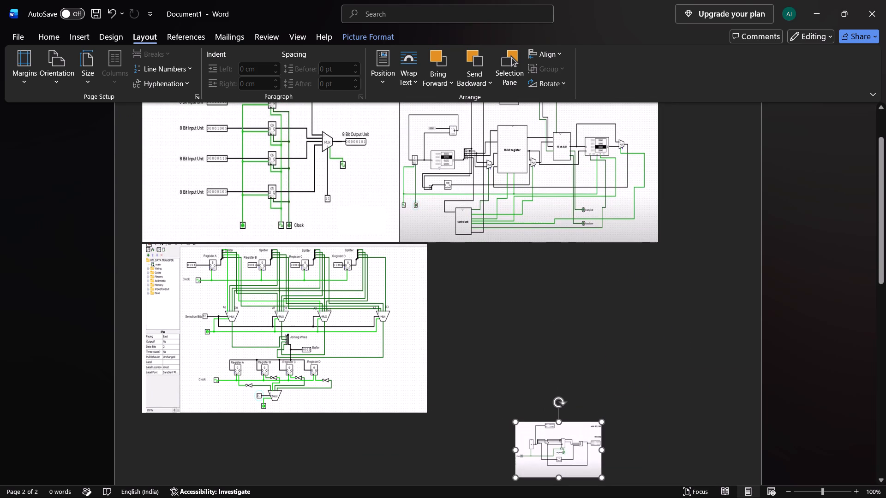
pyautogui.moveTo(549, 459); pyautogui.dragTo(562, 390)
pyautogui.moveTo(562, 391); pyautogui.dragTo(569, 480)
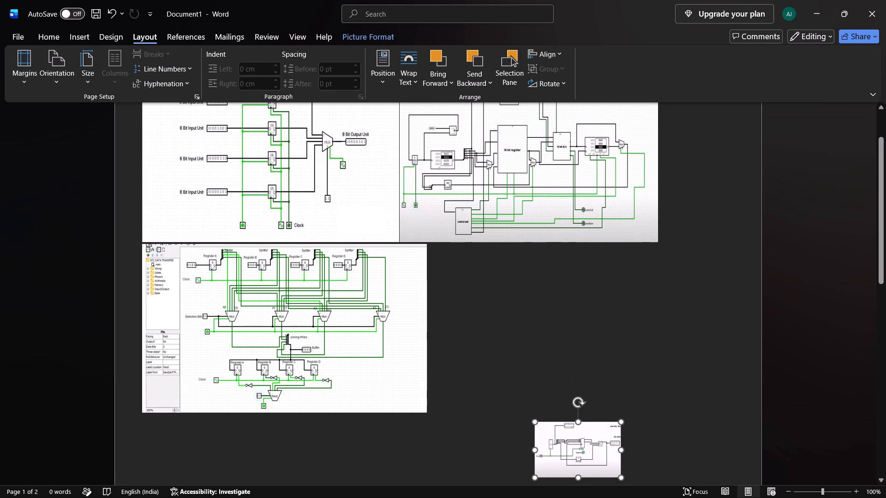
# Enlarge the add $t2 circuit picture until it is slightly smaller than the control unit picture.
pyautogui.moveTo(536, 421); pyautogui.dragTo(503, 320)
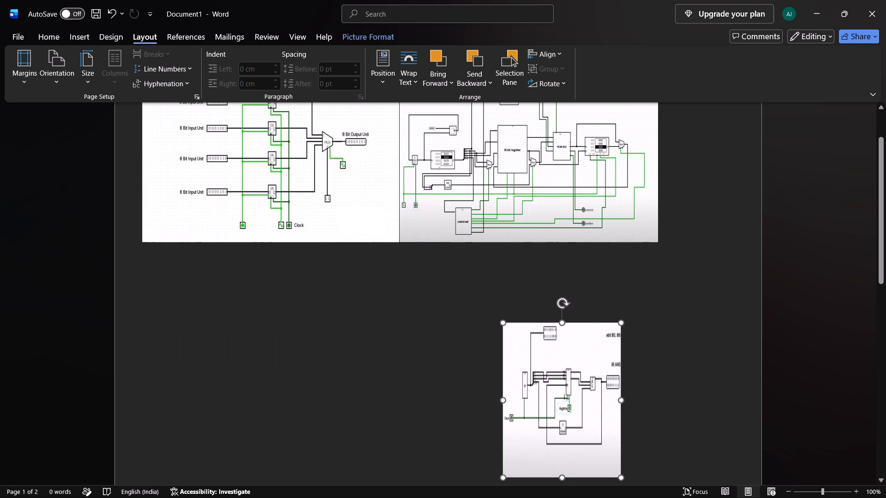
pyautogui.moveTo(503, 320); pyautogui.dragTo(454, 340)
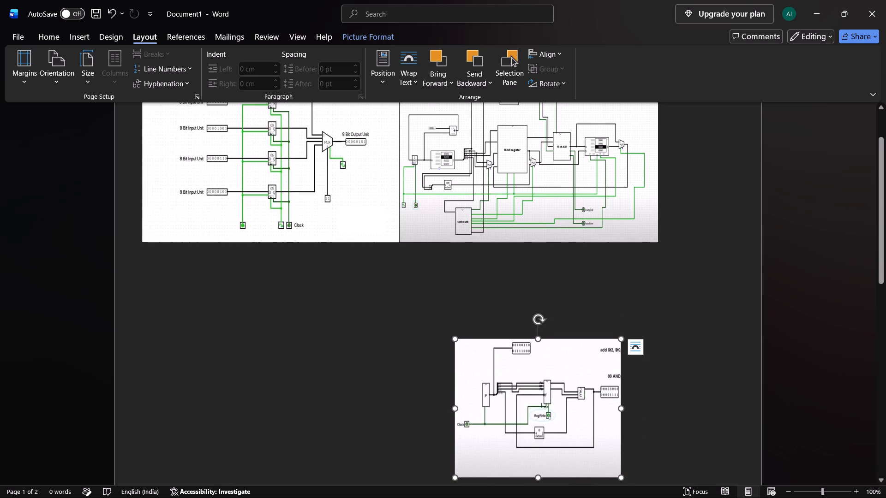
pyautogui.moveTo(622, 407); pyautogui.dragTo(680, 406)
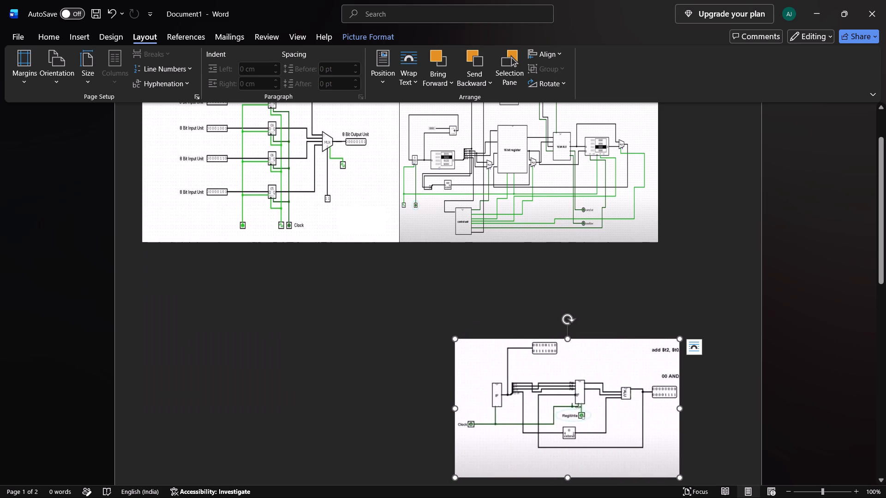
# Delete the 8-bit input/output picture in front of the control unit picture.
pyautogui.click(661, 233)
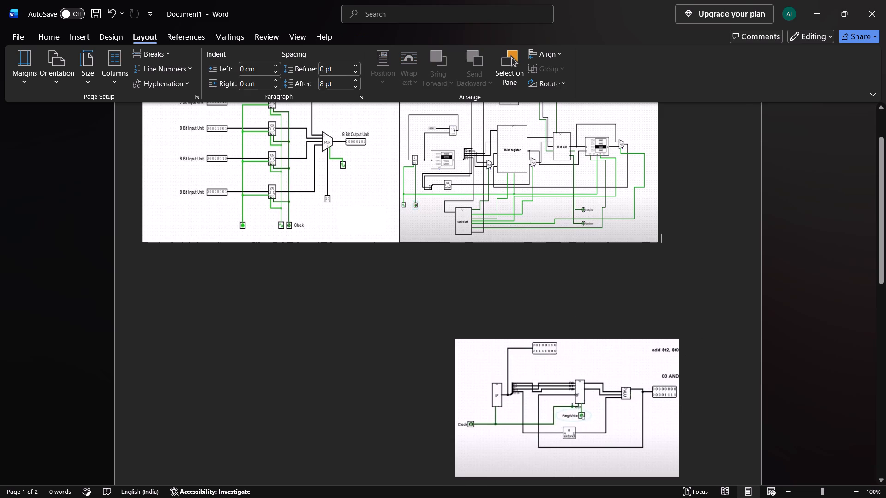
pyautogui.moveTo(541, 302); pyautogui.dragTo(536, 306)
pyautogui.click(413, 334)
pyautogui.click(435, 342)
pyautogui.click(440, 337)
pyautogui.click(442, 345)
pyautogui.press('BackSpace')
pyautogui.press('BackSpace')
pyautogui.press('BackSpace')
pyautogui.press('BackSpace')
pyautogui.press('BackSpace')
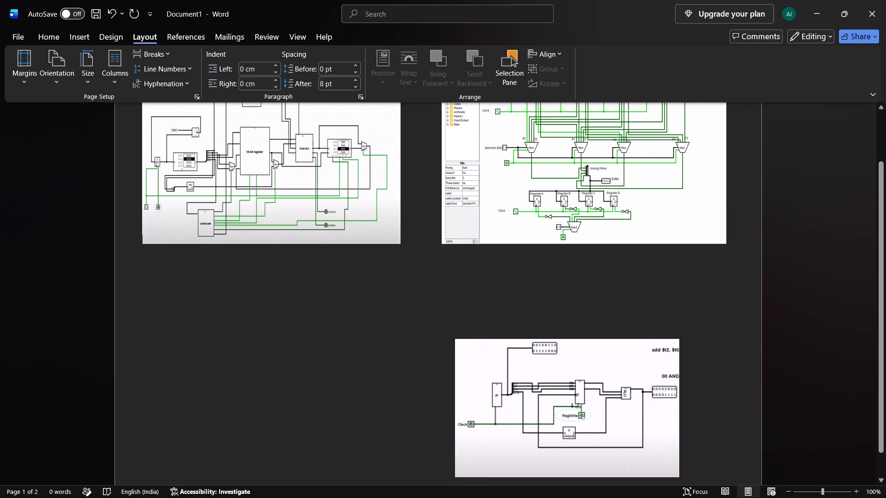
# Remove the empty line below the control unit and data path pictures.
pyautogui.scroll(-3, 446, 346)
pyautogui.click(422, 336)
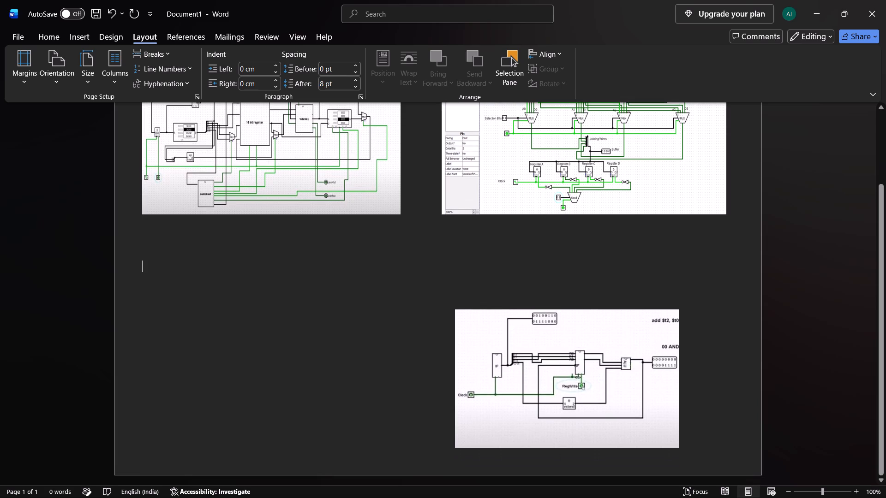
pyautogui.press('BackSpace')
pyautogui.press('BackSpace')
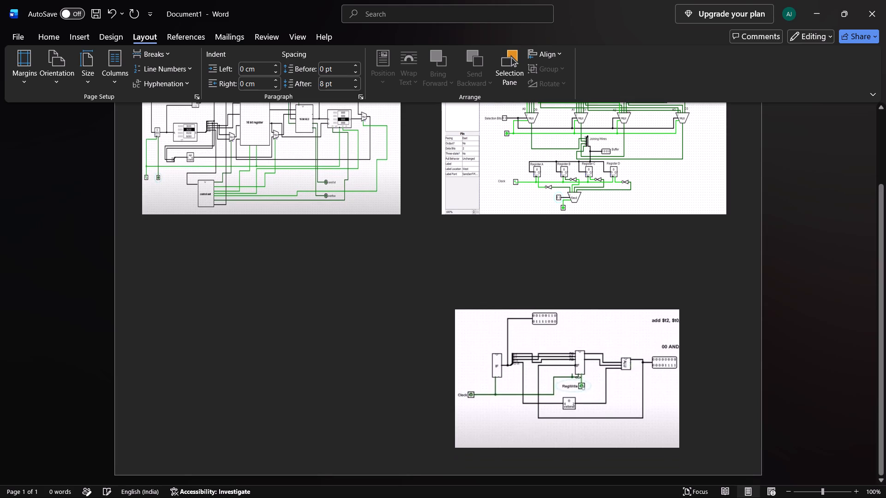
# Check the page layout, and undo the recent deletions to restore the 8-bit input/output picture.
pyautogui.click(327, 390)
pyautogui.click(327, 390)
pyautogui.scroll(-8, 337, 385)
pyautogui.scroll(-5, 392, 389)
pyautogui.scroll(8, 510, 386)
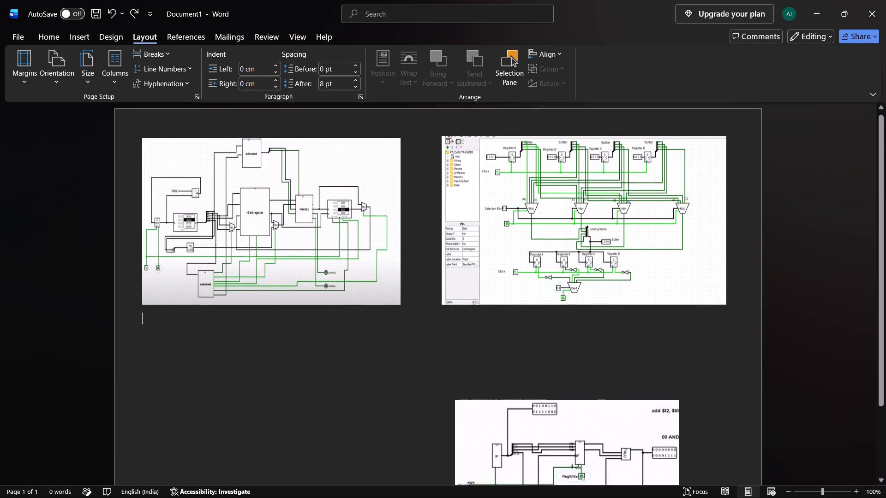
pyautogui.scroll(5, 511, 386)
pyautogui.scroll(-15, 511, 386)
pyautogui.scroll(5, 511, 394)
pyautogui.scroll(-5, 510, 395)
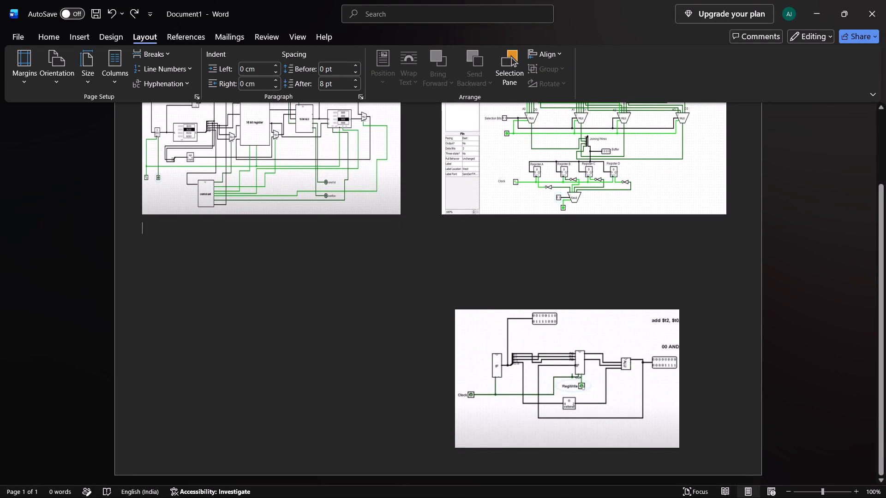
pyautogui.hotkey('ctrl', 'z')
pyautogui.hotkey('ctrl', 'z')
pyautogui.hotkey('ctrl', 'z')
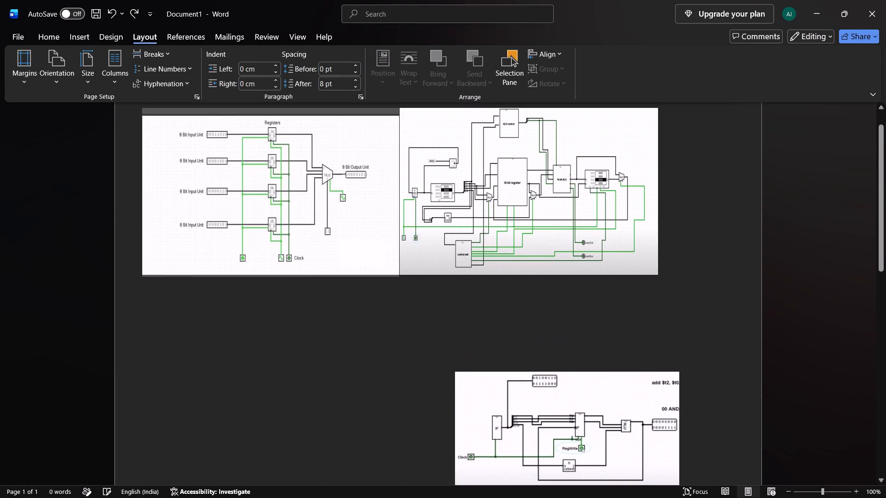
# Move the add $t2 circuit picture to the first page's lower left area, aligned with the 8-bit input/output picture's left edge.
pyautogui.keyDown('ctrl'); pyautogui.scroll(-4, 508, 409); pyautogui.keyUp('ctrl')
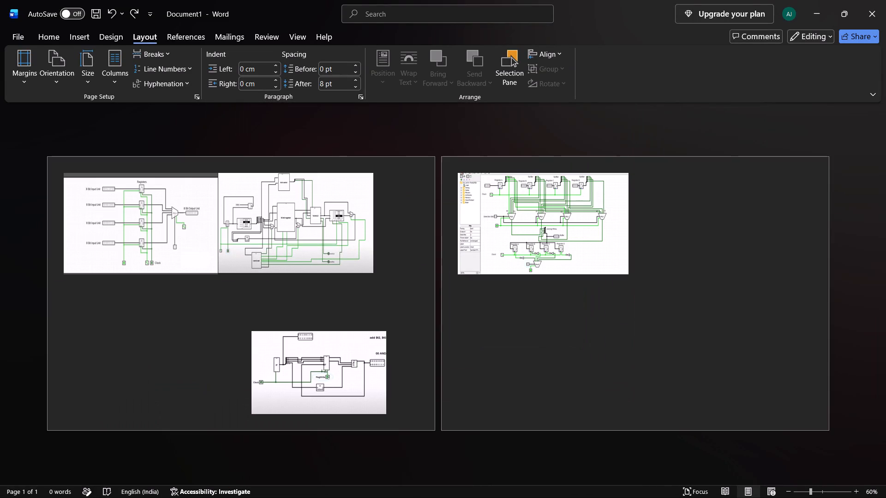
pyautogui.moveTo(333, 387); pyautogui.dragTo(138, 367)
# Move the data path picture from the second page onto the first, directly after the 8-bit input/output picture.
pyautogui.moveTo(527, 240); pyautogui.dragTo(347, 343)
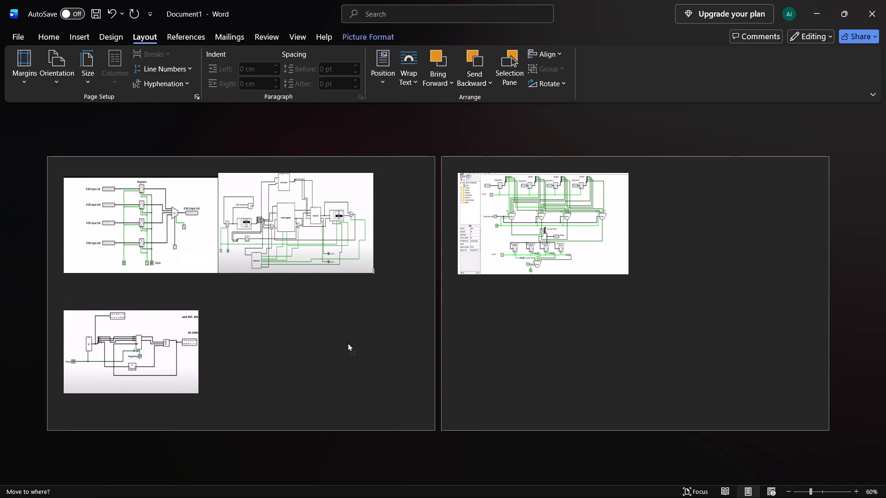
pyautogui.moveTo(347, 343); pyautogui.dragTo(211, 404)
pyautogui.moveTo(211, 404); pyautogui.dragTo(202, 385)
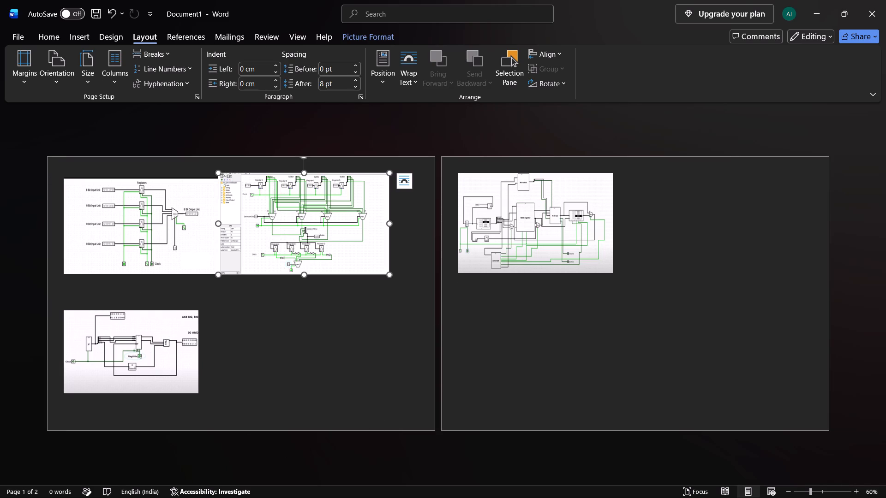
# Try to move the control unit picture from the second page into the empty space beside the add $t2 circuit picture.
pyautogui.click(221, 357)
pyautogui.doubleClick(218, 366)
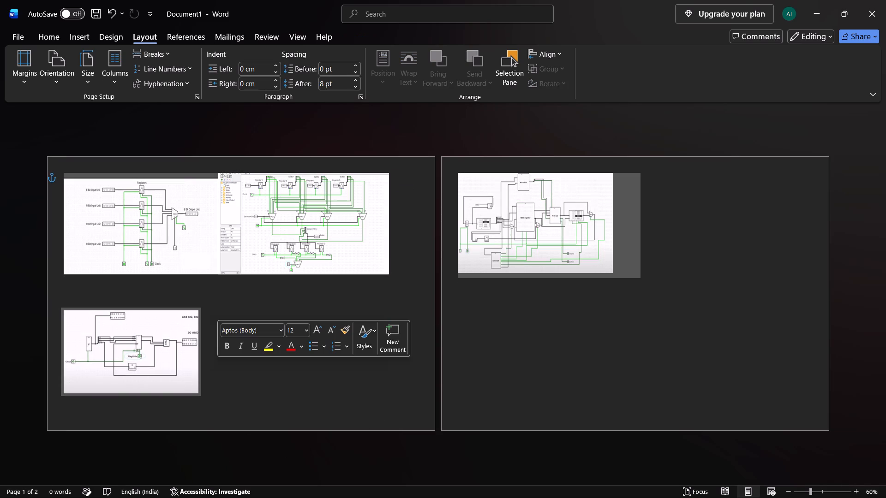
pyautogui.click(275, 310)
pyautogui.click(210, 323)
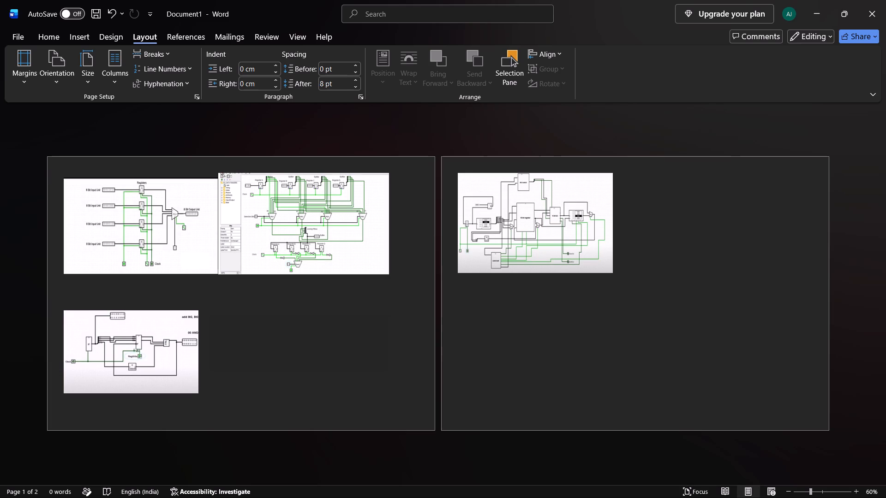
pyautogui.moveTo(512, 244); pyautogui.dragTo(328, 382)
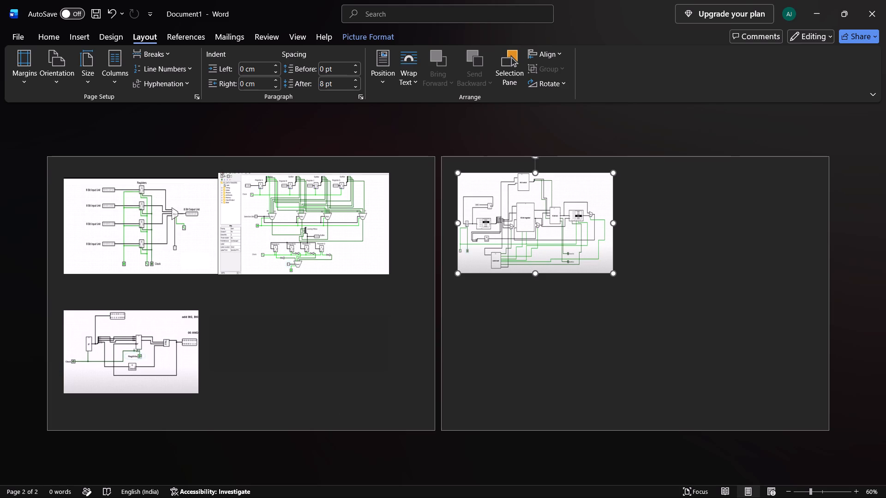
# Shrink the control unit picture by about 20% and move it onto the first page, directly after the 8-bit input/output picture.
pyautogui.moveTo(457, 272); pyautogui.dragTo(490, 248)
pyautogui.moveTo(507, 212); pyautogui.dragTo(286, 379)
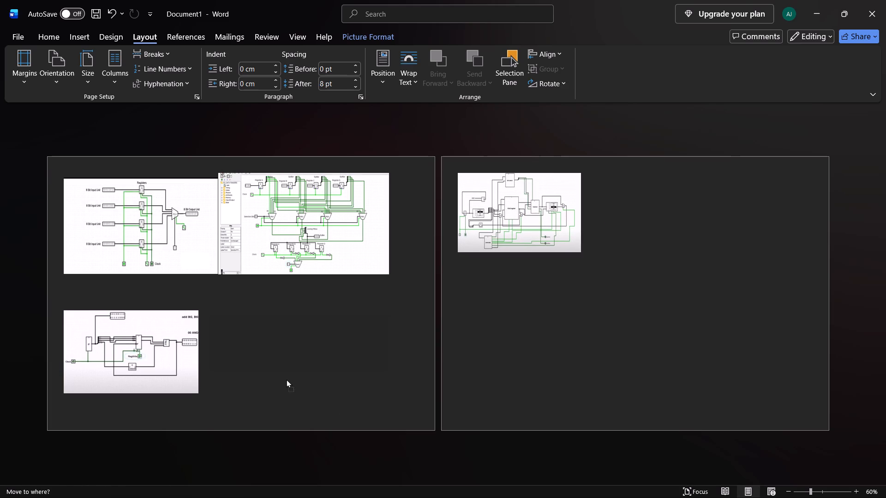
pyautogui.moveTo(286, 379); pyautogui.dragTo(285, 379)
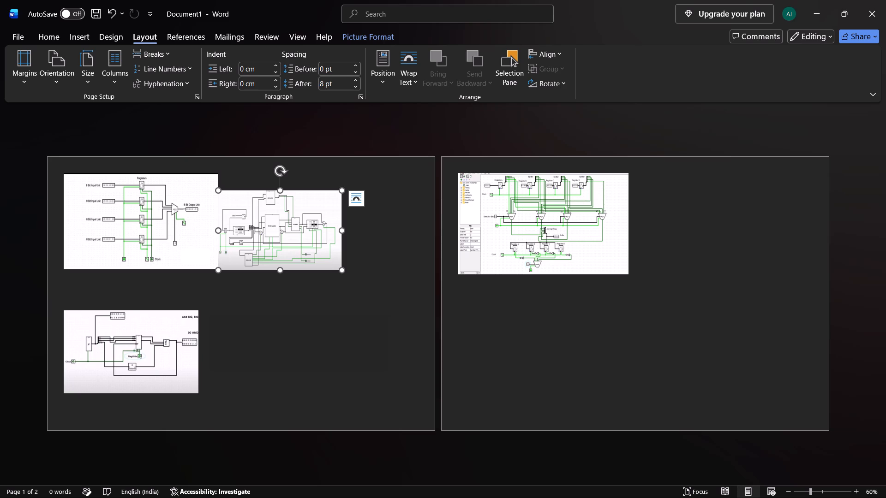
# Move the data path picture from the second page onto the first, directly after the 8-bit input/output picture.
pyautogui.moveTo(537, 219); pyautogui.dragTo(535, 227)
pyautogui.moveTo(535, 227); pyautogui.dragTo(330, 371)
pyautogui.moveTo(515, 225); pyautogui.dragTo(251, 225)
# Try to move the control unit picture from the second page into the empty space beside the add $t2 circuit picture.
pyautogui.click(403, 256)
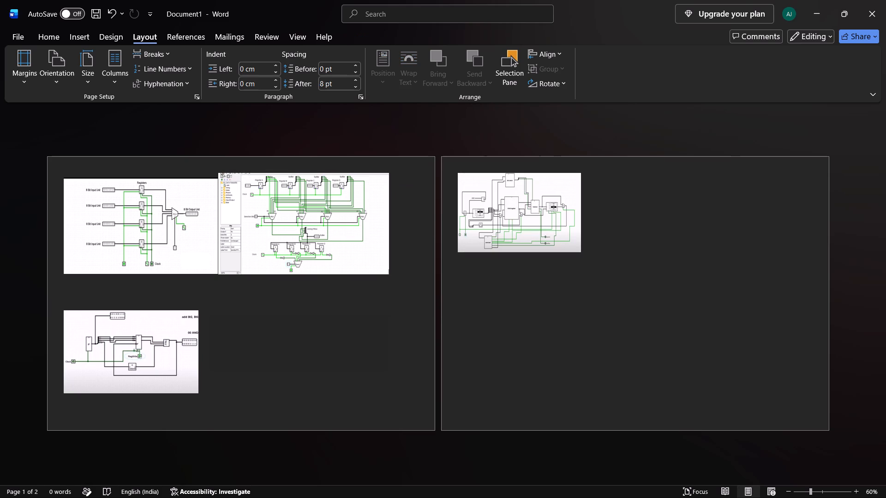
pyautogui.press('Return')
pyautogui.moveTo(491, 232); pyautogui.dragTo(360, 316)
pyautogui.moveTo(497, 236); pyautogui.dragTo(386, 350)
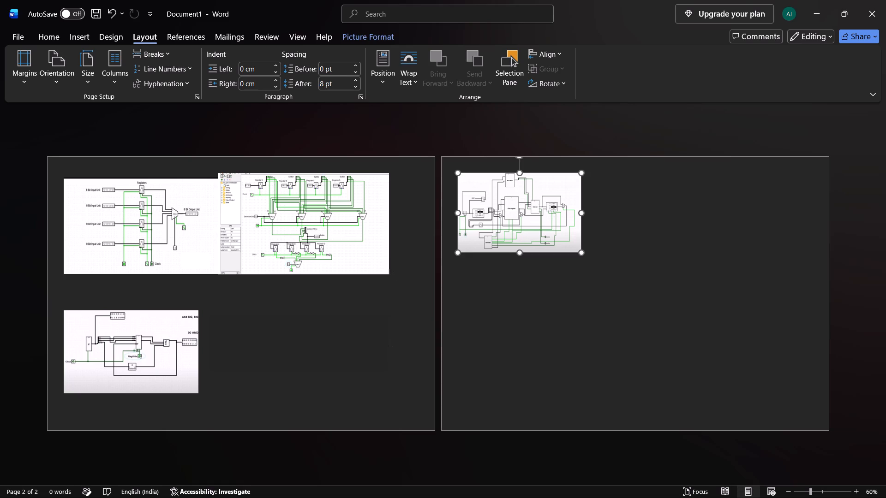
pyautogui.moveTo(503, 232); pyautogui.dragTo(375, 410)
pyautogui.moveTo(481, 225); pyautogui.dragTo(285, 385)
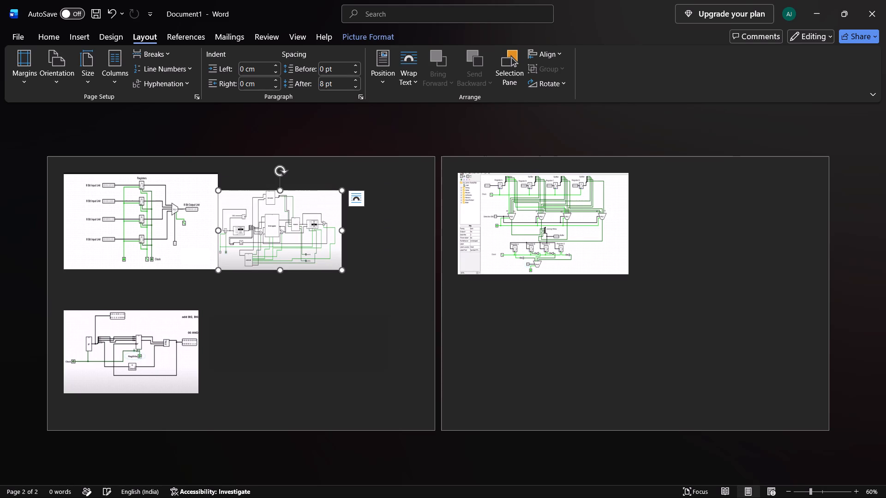
# Move the data path picture onto the first page, directly after the 8-bit input/output picture, and shrink it by about 20%.
pyautogui.moveTo(499, 244); pyautogui.dragTo(275, 241)
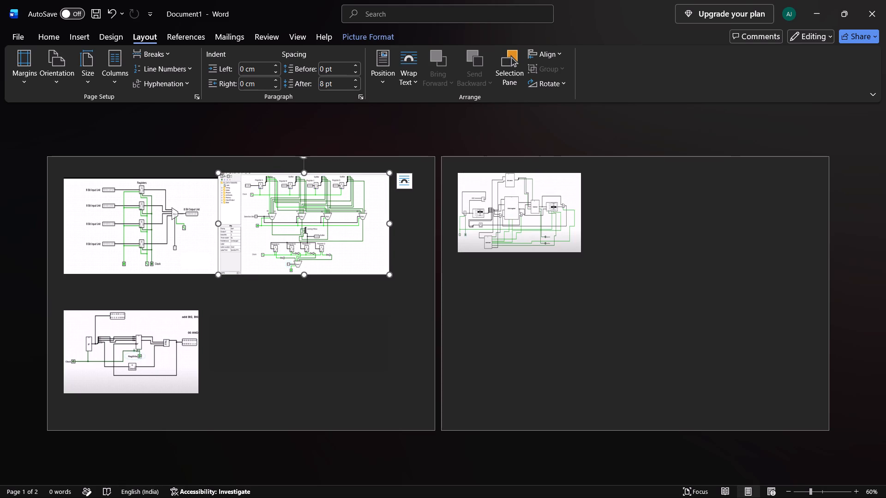
pyautogui.moveTo(217, 173); pyautogui.dragTo(253, 199)
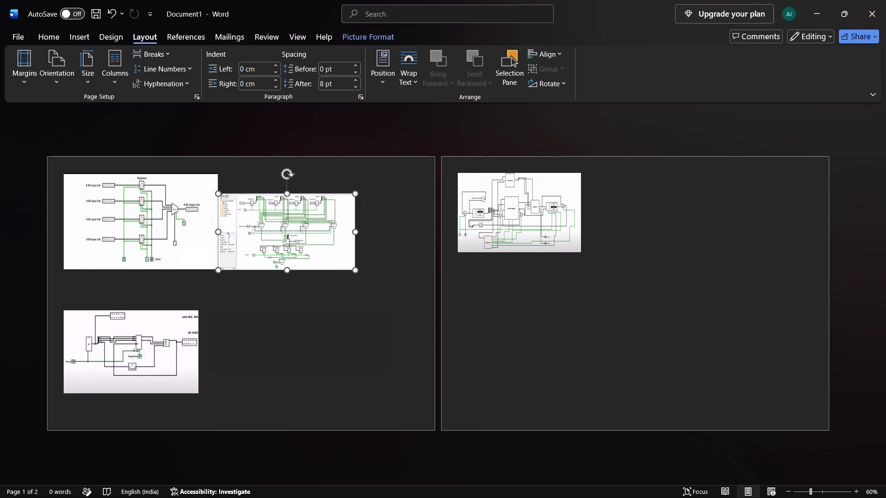
# Insert spaces between the 8-bit input/output and data path pictures, trimming them so both share the first page's top row with a gap.
pyautogui.press('space')
pyautogui.press('space')
pyautogui.press('space')
pyautogui.press('space')
pyautogui.press('space')
pyautogui.press('space')
pyautogui.press('space')
pyautogui.press('space')
pyautogui.press('space')
pyautogui.press('space')
pyautogui.press('space')
pyautogui.press('space')
pyautogui.press('space')
pyautogui.press('space')
pyautogui.press('space')
pyautogui.press('space')
pyautogui.press('space')
pyautogui.press('space')
pyautogui.press('space')
pyautogui.press('space')
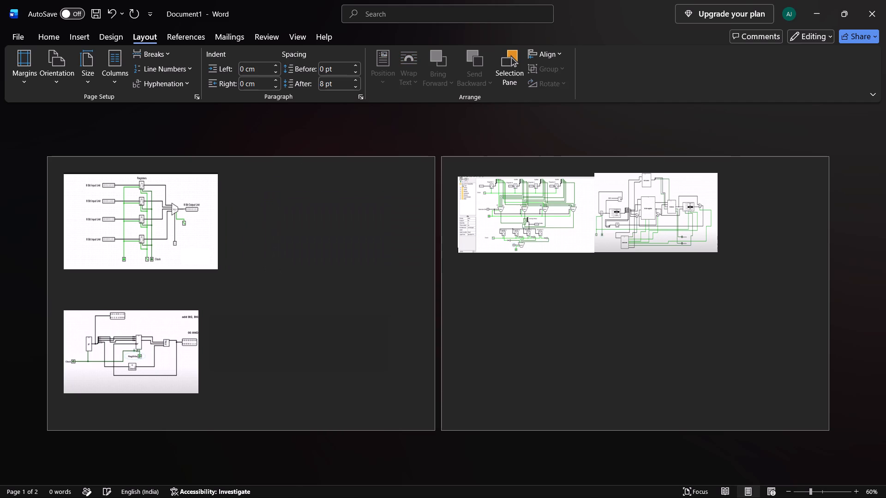
pyautogui.press('BackSpace')
pyautogui.press('BackSpace')
pyautogui.press('BackSpace')
pyautogui.press('BackSpace')
pyautogui.press('BackSpace')
pyautogui.press('BackSpace')
pyautogui.press('BackSpace')
pyautogui.press('BackSpace')
pyautogui.press('BackSpace')
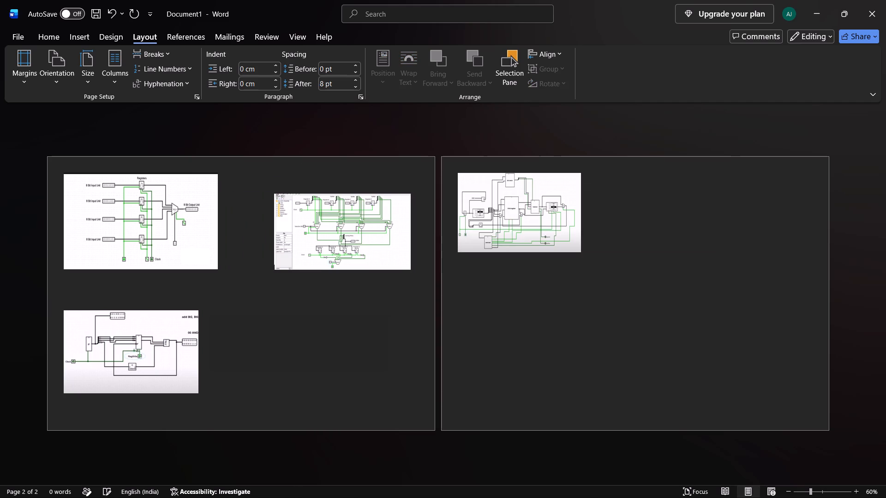
pyautogui.press('BackSpace')
pyautogui.press('BackSpace')
pyautogui.press('BackSpace')
pyautogui.press('BackSpace')
pyautogui.press('BackSpace')
pyautogui.press('BackSpace')
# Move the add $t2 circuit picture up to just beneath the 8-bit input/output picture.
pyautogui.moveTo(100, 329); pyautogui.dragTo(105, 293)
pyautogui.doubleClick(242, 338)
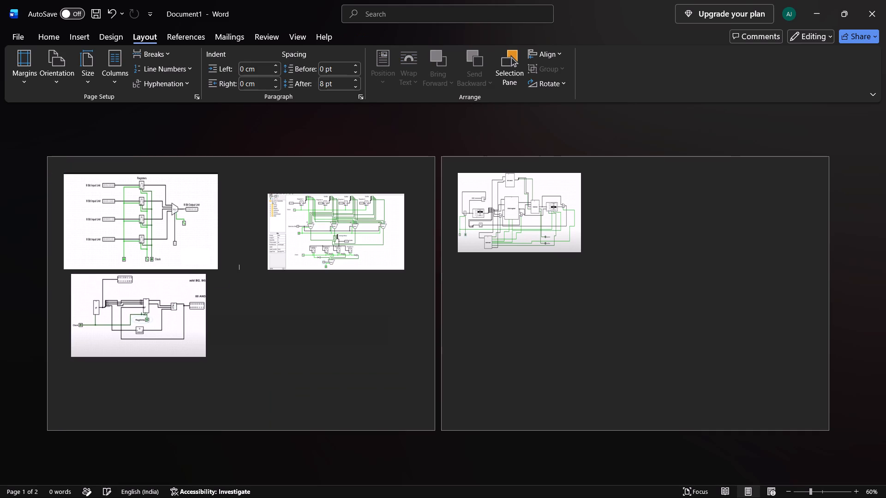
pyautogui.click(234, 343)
# Try to move the data path picture down into the empty space beside the add $t2 circuit picture.
pyautogui.moveTo(330, 254); pyautogui.dragTo(251, 199)
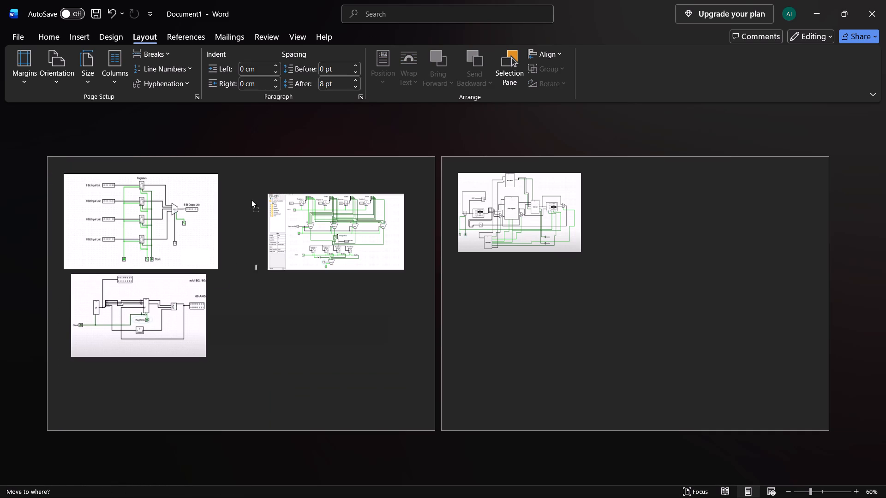
pyautogui.moveTo(251, 199); pyautogui.dragTo(262, 350)
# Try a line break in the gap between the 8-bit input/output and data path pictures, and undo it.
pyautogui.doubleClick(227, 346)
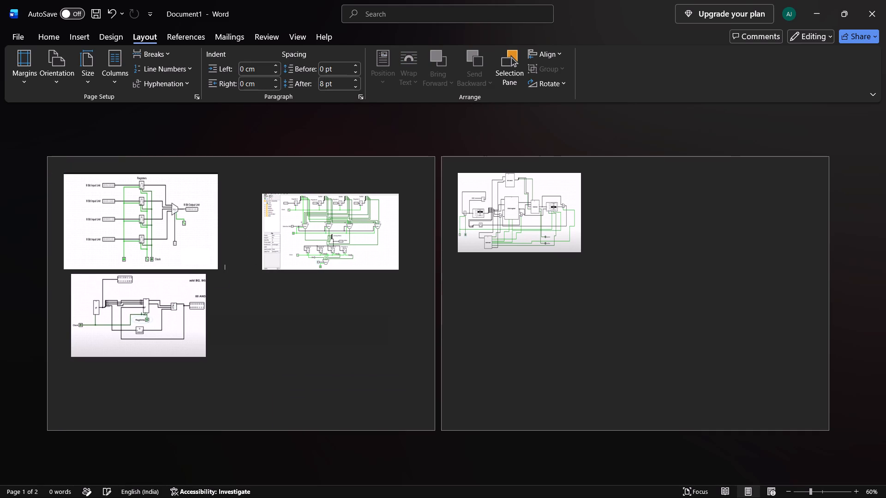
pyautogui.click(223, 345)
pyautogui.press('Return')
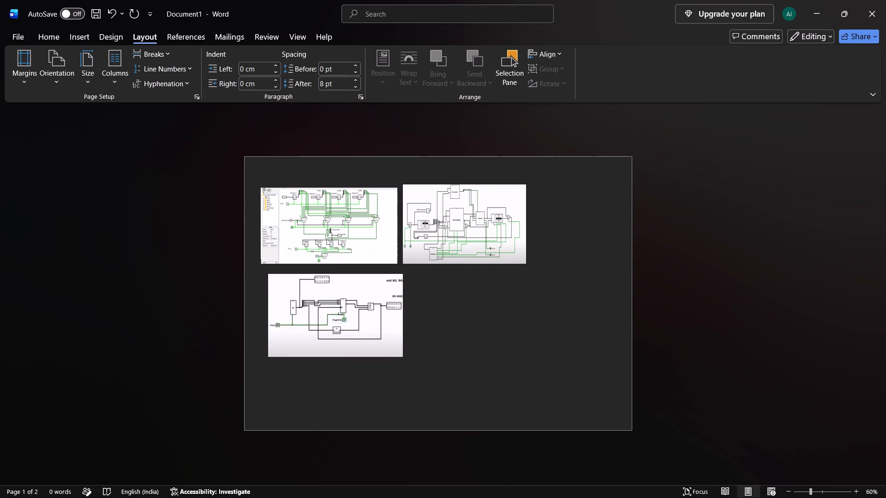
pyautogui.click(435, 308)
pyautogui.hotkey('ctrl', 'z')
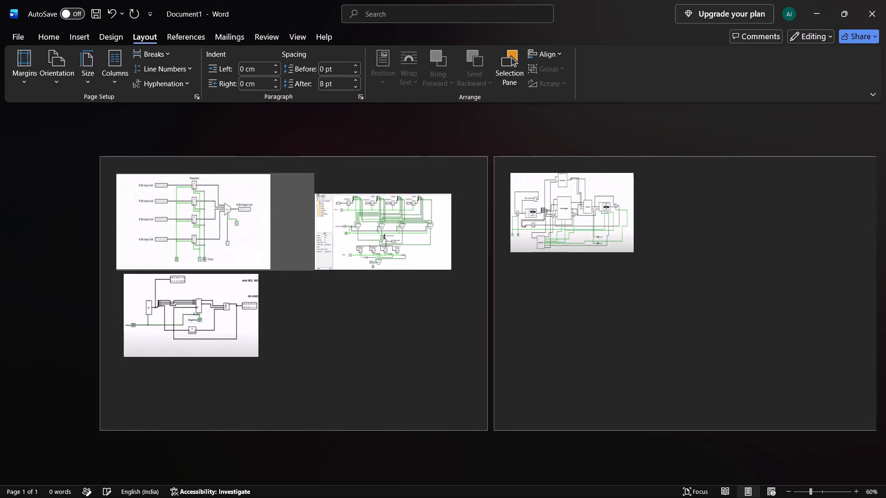
# Insert twelve blank lines between the data path picture and the control unit picture.
pyautogui.click(411, 253)
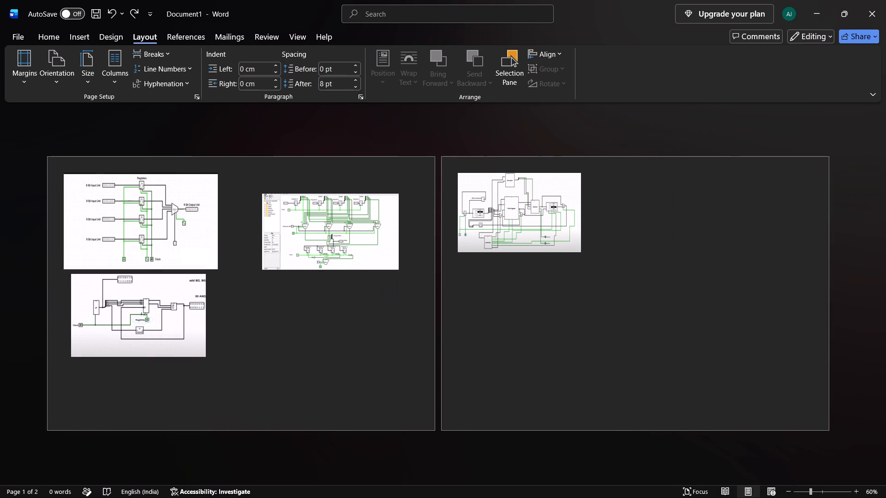
pyautogui.press('Return')
pyautogui.press('Return')
pyautogui.press('Return')
pyautogui.press('Return')
pyautogui.press('Return')
pyautogui.press('Return')
pyautogui.press('Return')
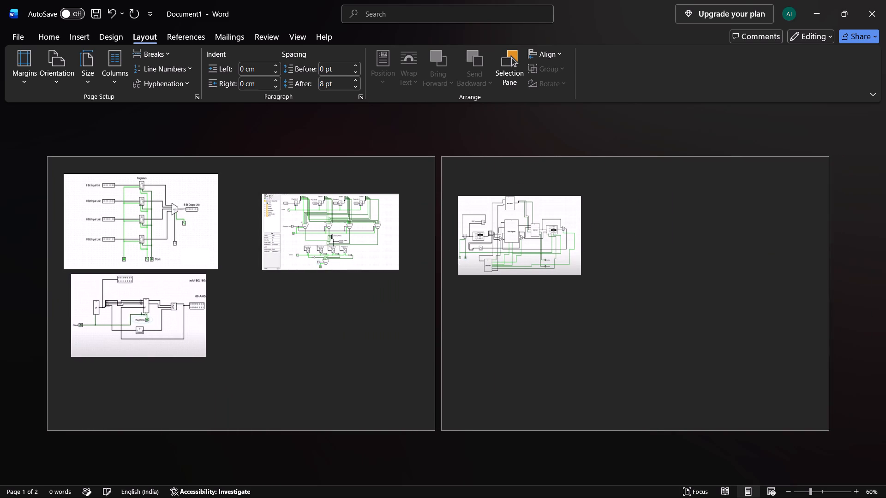
pyautogui.press('Return')
pyautogui.press('Return')
pyautogui.press('Return')
pyautogui.press('Return')
pyautogui.press('Return')
# Try to move the control unit picture from the second page into the empty space at the bottom of the first page.
pyautogui.moveTo(508, 279); pyautogui.dragTo(360, 379)
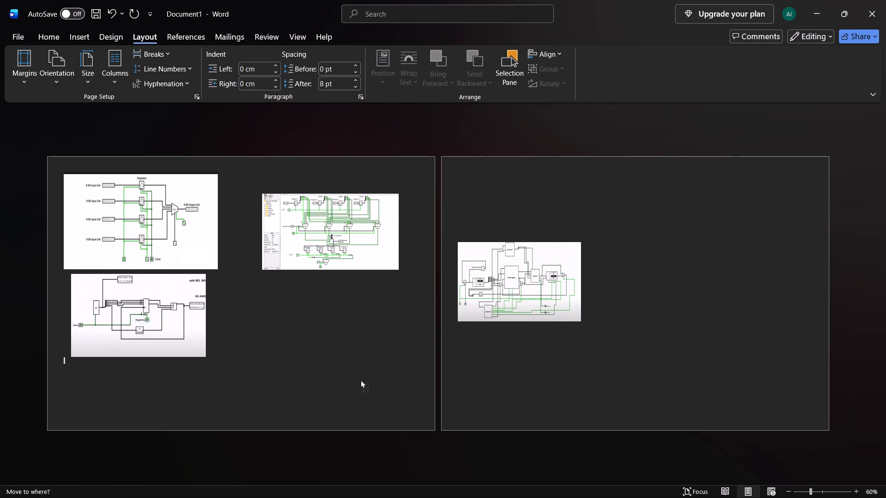
pyautogui.moveTo(360, 379); pyautogui.dragTo(351, 404)
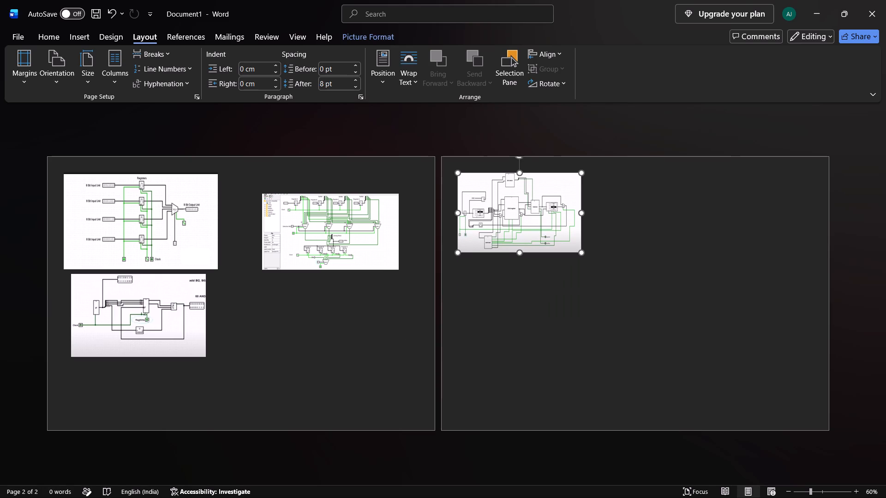
# Shrink the add $t2 circuit picture by about 40%.
pyautogui.click(175, 326)
pyautogui.moveTo(206, 358); pyautogui.dragTo(192, 350)
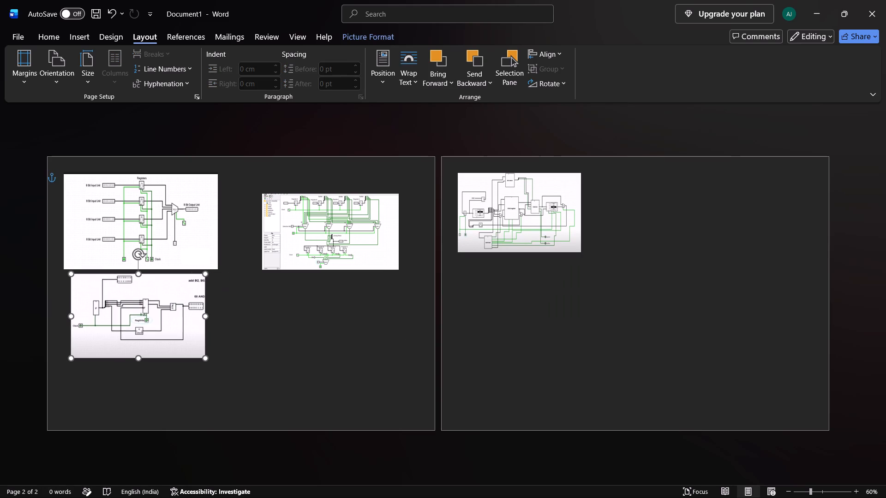
pyautogui.moveTo(192, 350); pyautogui.dragTo(150, 325)
# Bring the control unit picture onto the lower part of the first page, shrinking it by about 45%.
pyautogui.click(500, 230)
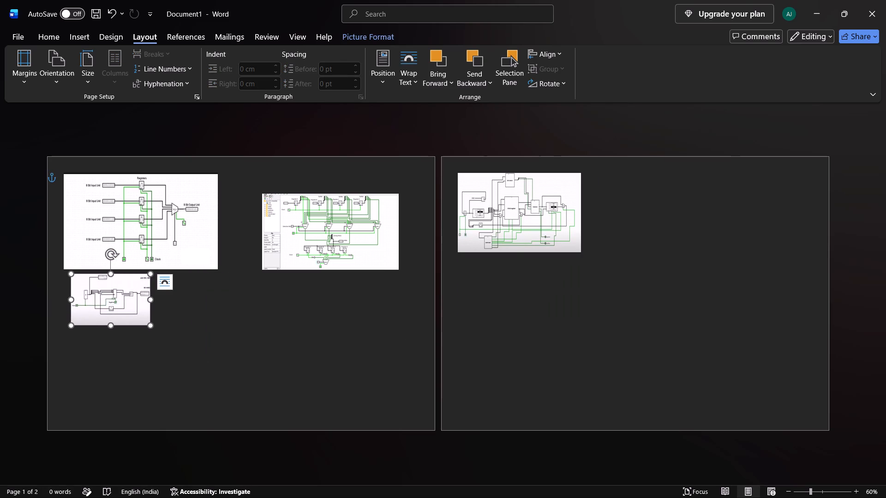
pyautogui.moveTo(517, 226); pyautogui.dragTo(245, 380)
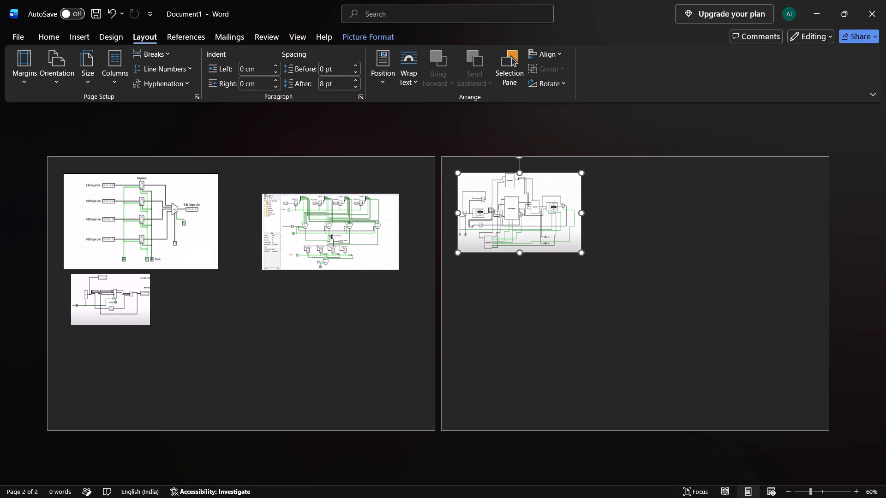
pyautogui.moveTo(580, 252); pyautogui.dragTo(498, 214)
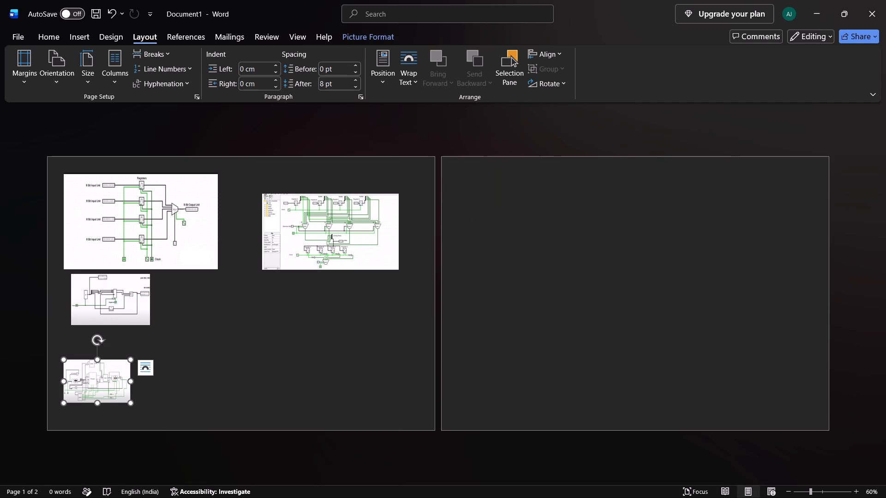
# Move the control unit picture up to directly below the add $t2 circuit picture.
pyautogui.moveTo(111, 382); pyautogui.dragTo(279, 301)
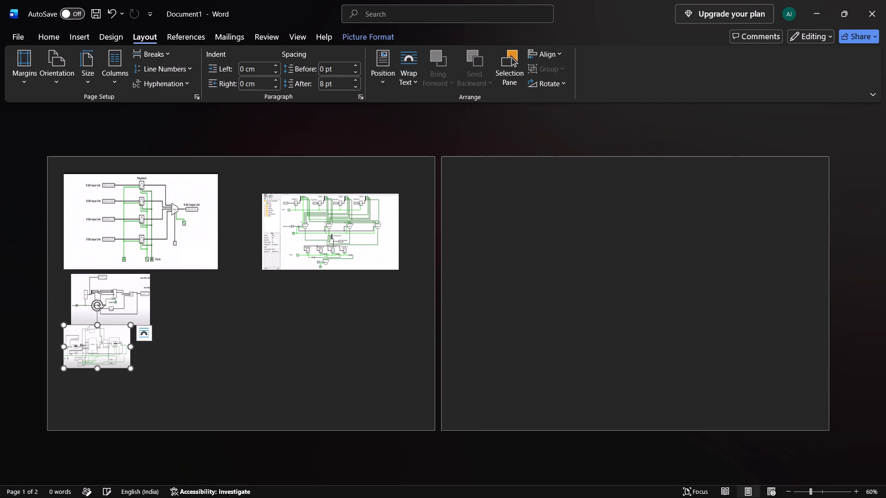
# Move the add $t2 circuit picture to the space beneath the data path picture.
pyautogui.moveTo(137, 291); pyautogui.dragTo(329, 309)
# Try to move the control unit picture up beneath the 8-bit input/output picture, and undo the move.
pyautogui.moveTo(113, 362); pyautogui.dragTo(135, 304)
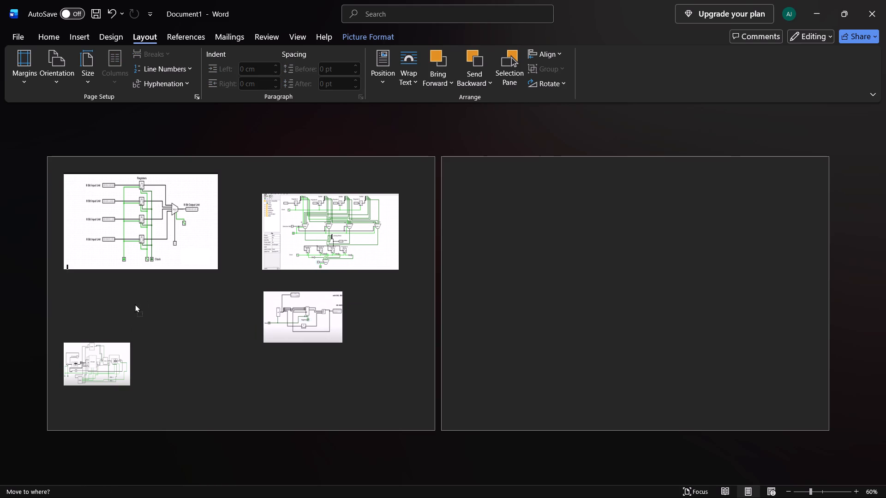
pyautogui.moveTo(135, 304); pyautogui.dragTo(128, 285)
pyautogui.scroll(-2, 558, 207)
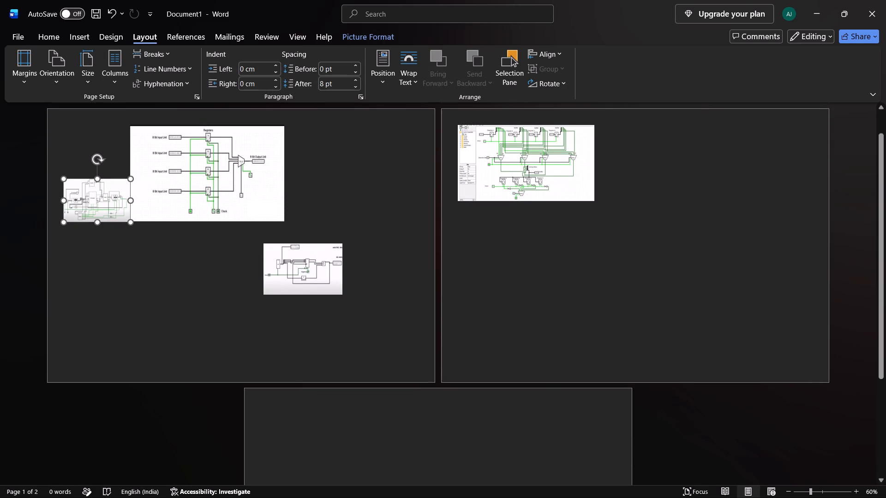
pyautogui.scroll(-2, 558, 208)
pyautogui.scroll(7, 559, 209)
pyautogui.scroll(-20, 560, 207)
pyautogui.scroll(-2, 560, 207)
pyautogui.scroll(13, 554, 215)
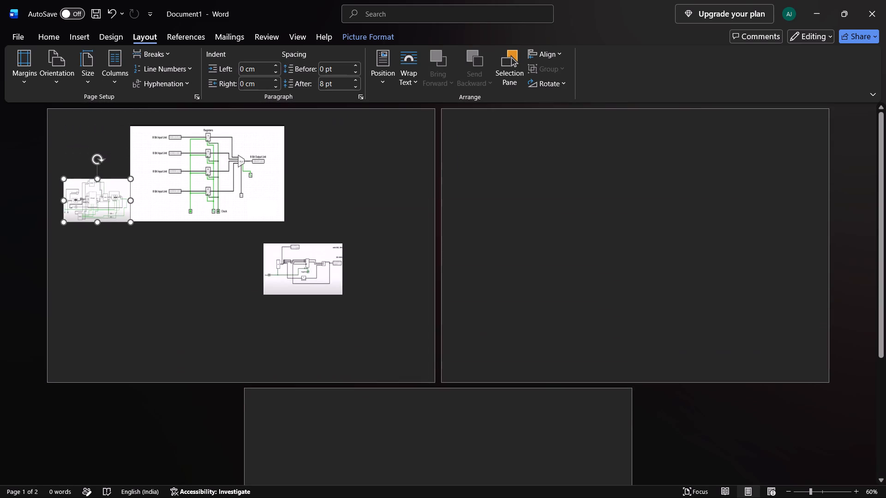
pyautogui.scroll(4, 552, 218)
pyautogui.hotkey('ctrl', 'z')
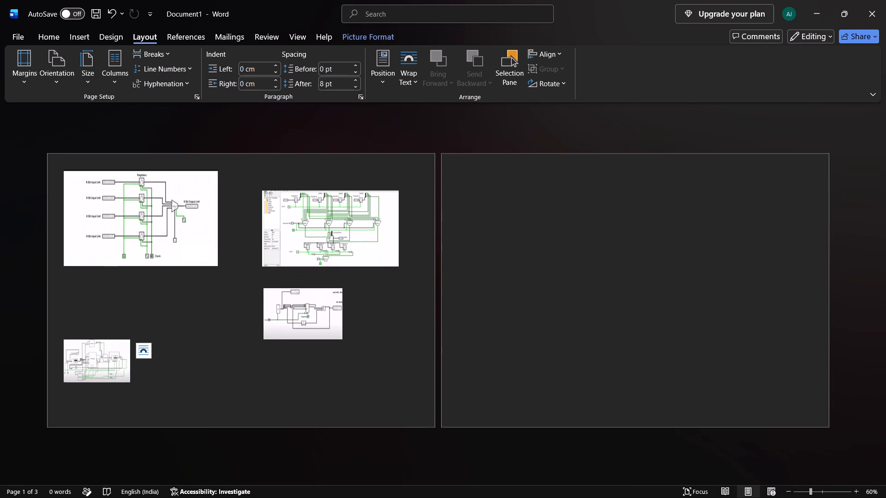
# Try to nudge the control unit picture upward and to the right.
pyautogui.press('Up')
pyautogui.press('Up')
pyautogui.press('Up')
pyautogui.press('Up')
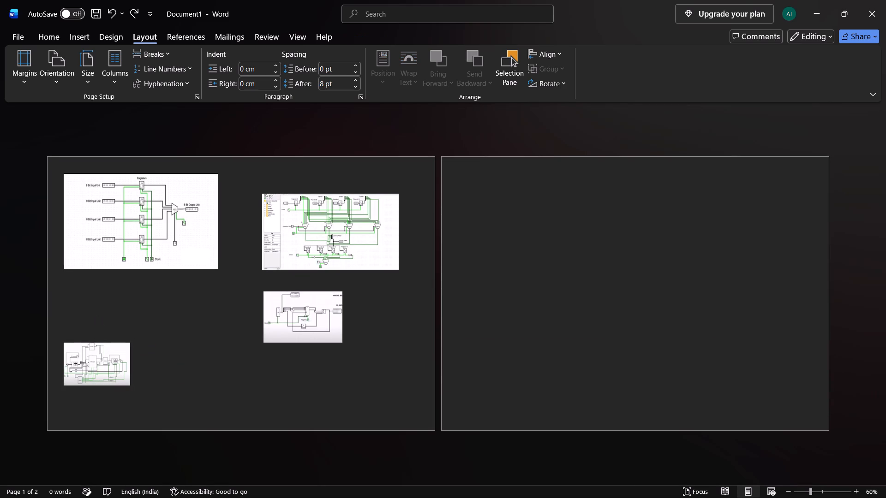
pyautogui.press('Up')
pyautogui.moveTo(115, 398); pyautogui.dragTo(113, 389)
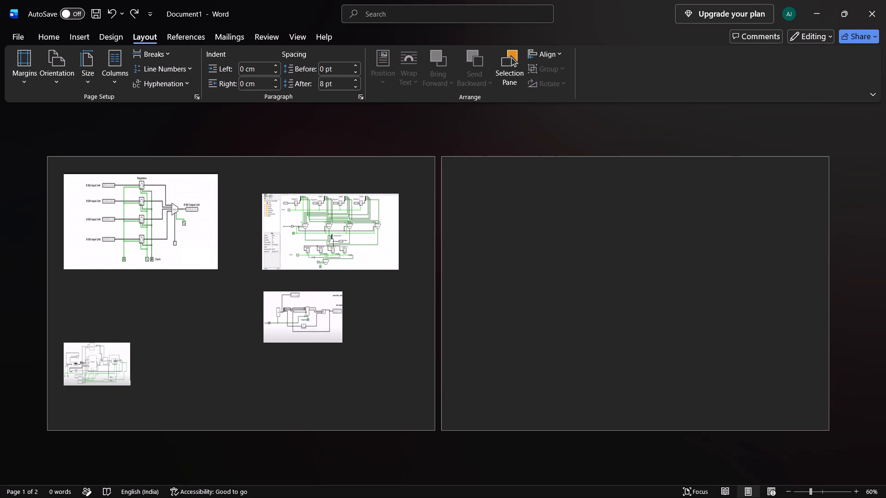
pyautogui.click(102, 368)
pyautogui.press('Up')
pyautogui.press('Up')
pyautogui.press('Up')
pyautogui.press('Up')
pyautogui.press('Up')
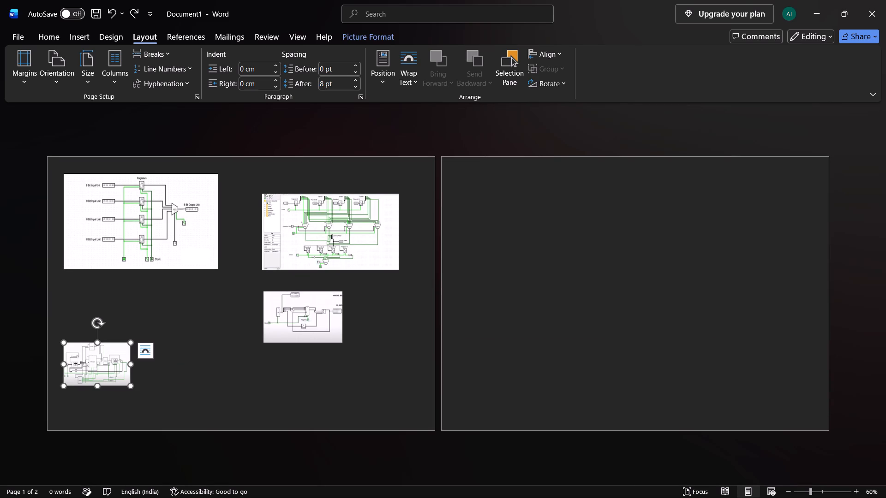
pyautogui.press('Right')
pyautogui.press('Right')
# Enlarge the data path picture by about 13% to match the 8-bit input/output picture's width.
pyautogui.click(299, 250)
pyautogui.moveTo(262, 193); pyautogui.dragTo(244, 183)
# Delete spaces before the data path picture to narrow the gap to the 8-bit input/output picture.
pyautogui.click(253, 201)
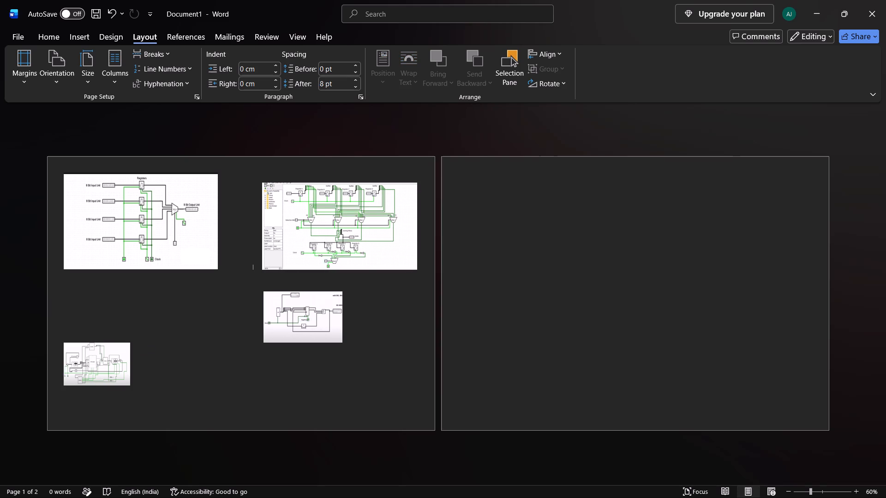
pyautogui.press('BackSpace')
pyautogui.press('BackSpace')
pyautogui.press('BackSpace')
pyautogui.press('BackSpace')
pyautogui.press('BackSpace')
pyautogui.press('BackSpace')
pyautogui.press('BackSpace')
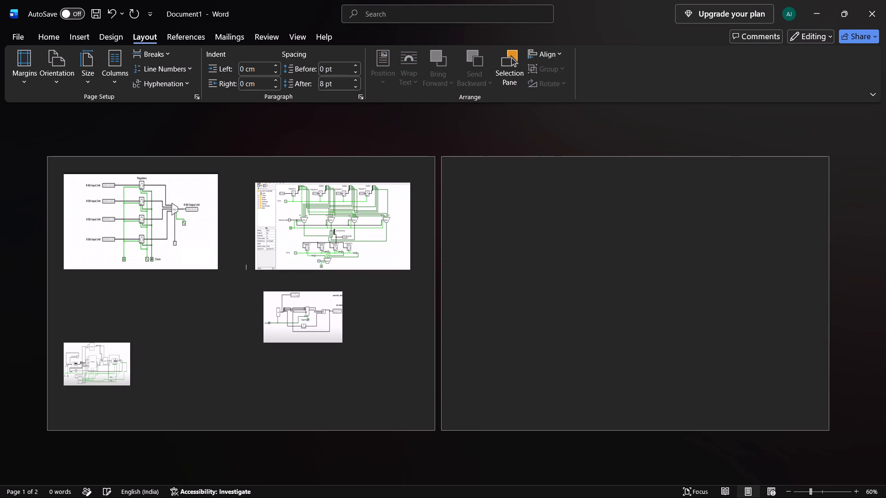
pyautogui.press('BackSpace')
pyautogui.press('BackSpace')
pyautogui.press('BackSpace')
pyautogui.press('BackSpace')
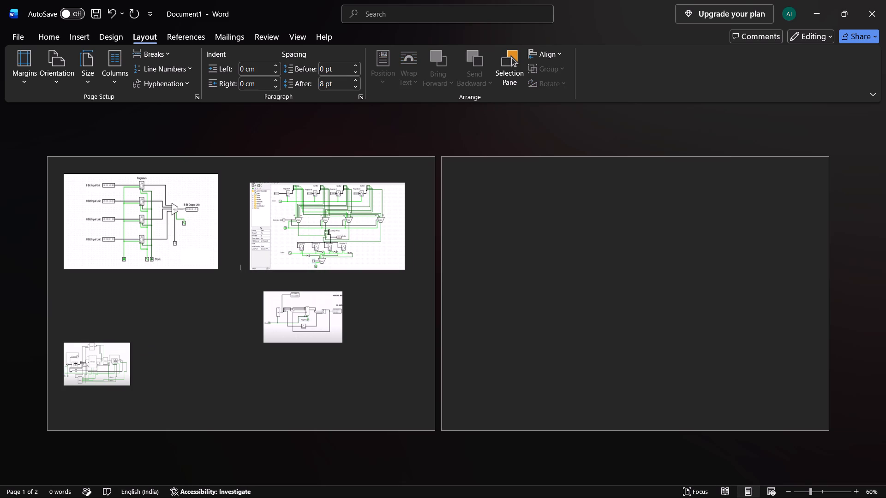
# Enlarge the control unit picture by about 45% and try to move it up beneath the 8-bit input/output picture.
pyautogui.click(117, 370)
pyautogui.moveTo(131, 342); pyautogui.dragTo(163, 312)
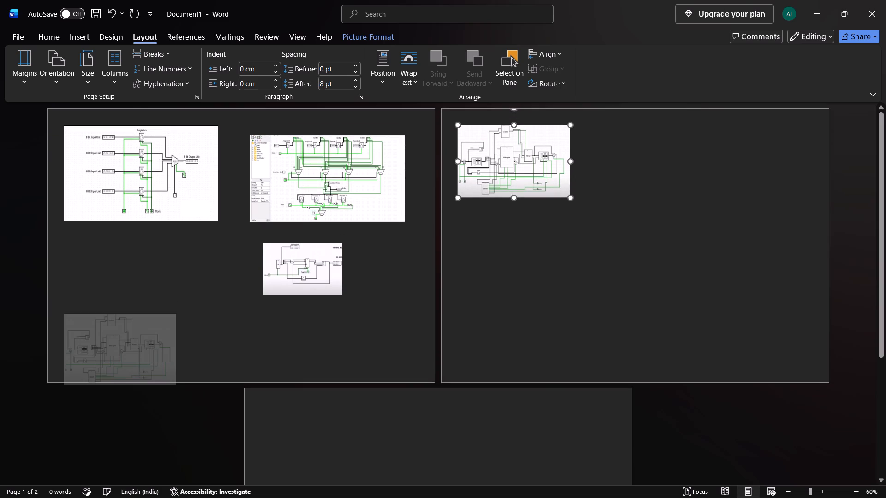
pyautogui.moveTo(163, 312); pyautogui.dragTo(157, 322)
pyautogui.moveTo(104, 373); pyautogui.dragTo(109, 310)
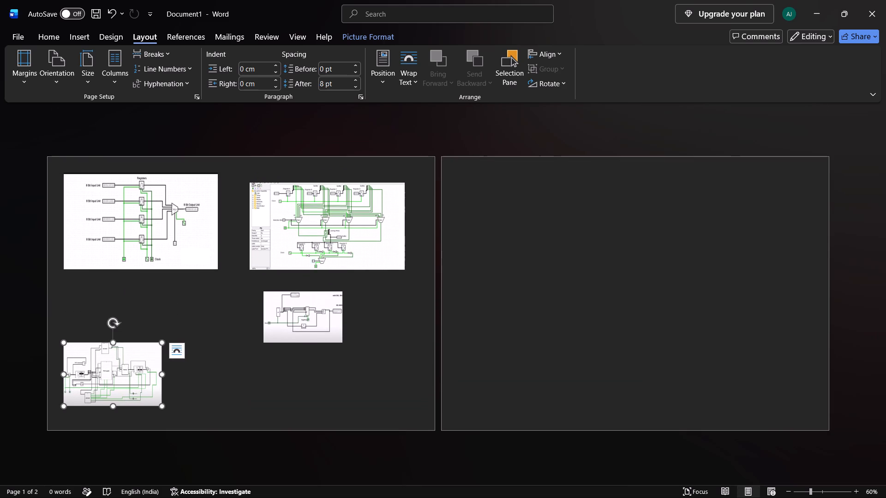
# Move the control unit picture up to the start of the top row, ahead of the 8-bit input/output picture.
pyautogui.moveTo(101, 361); pyautogui.dragTo(104, 311)
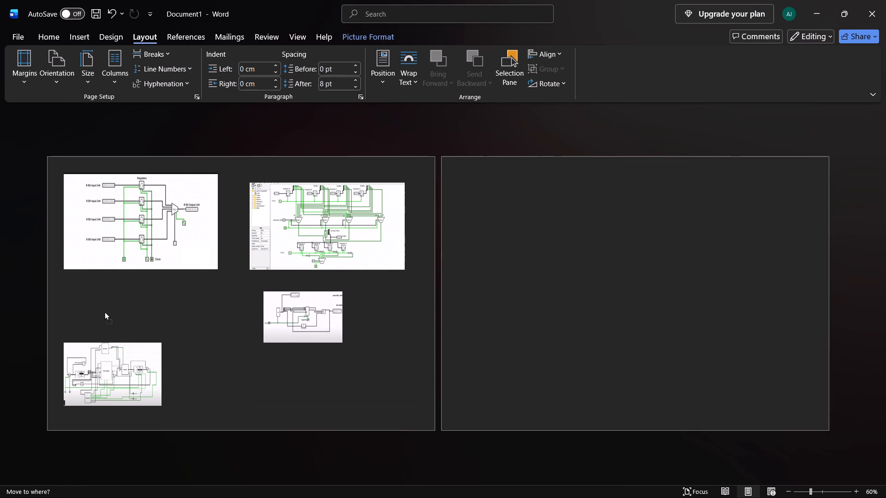
pyautogui.moveTo(104, 311); pyautogui.dragTo(104, 307)
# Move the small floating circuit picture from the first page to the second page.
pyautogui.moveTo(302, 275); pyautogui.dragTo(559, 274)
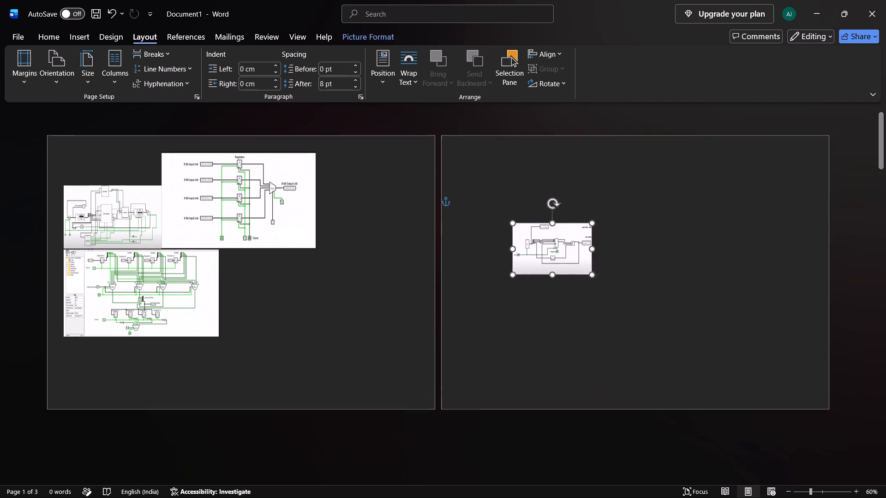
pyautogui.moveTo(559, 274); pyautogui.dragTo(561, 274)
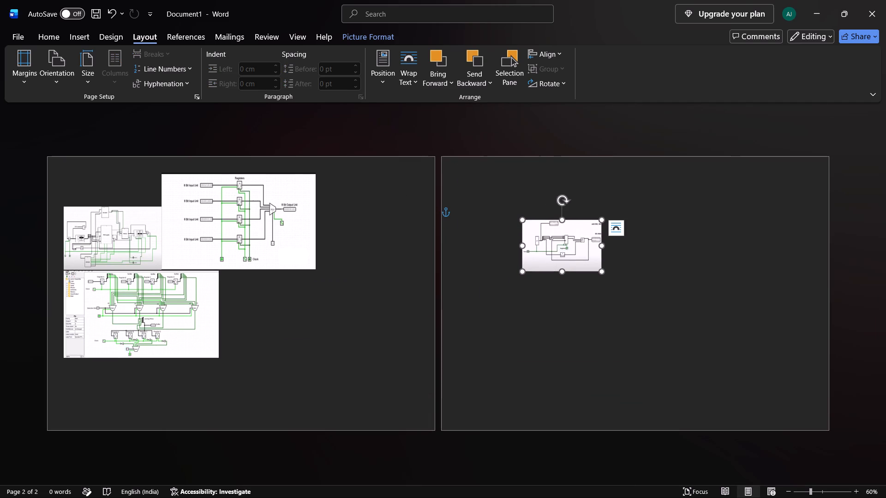
# Stretch the control unit picture's height by about 50% to match the 8-bit input/output picture.
pyautogui.click(156, 237)
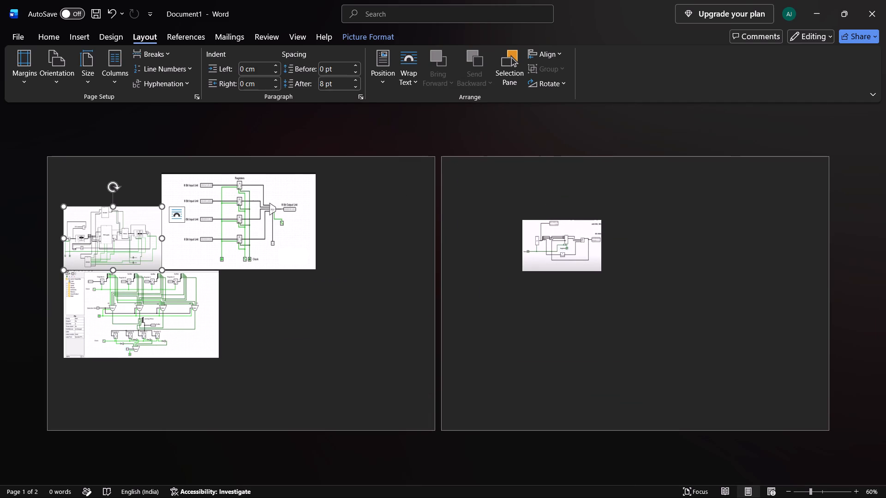
pyautogui.moveTo(113, 207); pyautogui.dragTo(116, 178)
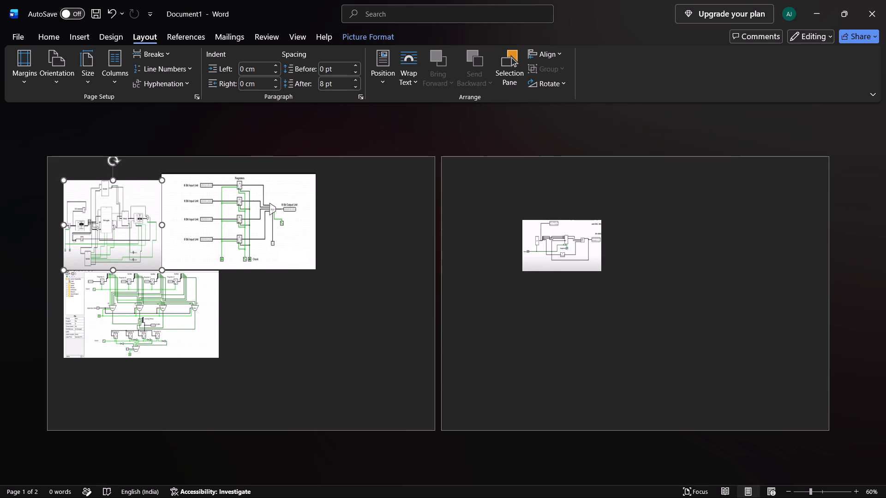
pyautogui.moveTo(116, 178); pyautogui.dragTo(117, 173)
# Insert spaces around the control unit picture to open a wide gap before the 8-bit input/output picture.
pyautogui.press('space')
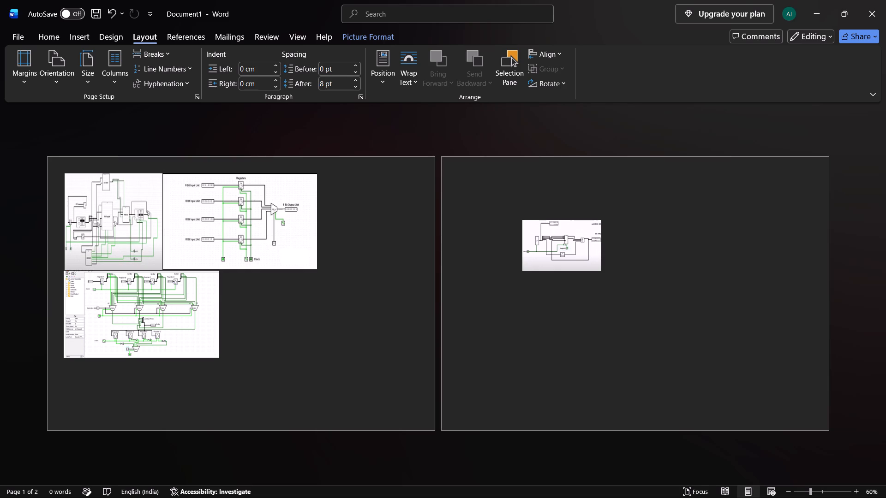
pyautogui.press('space')
pyautogui.click(164, 254)
pyautogui.press('space')
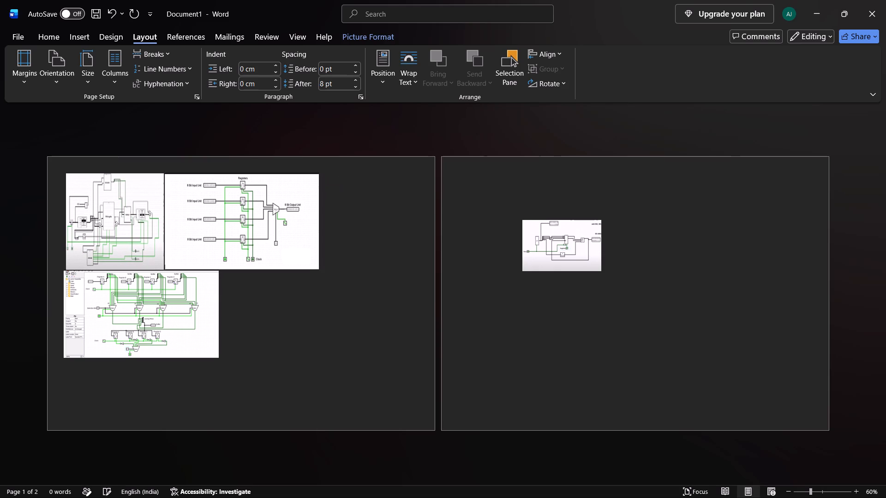
pyautogui.press('space')
pyautogui.press('space')
pyautogui.press('space')
pyautogui.press('space')
pyautogui.press('space')
pyautogui.press('space')
pyautogui.press('space')
pyautogui.press('space')
pyautogui.press('space')
pyautogui.press('space')
pyautogui.press('space')
pyautogui.press('space')
pyautogui.press('space')
pyautogui.press('space')
pyautogui.press('space')
pyautogui.press('space')
pyautogui.press('space')
pyautogui.press('space')
pyautogui.press('space')
pyautogui.press('space')
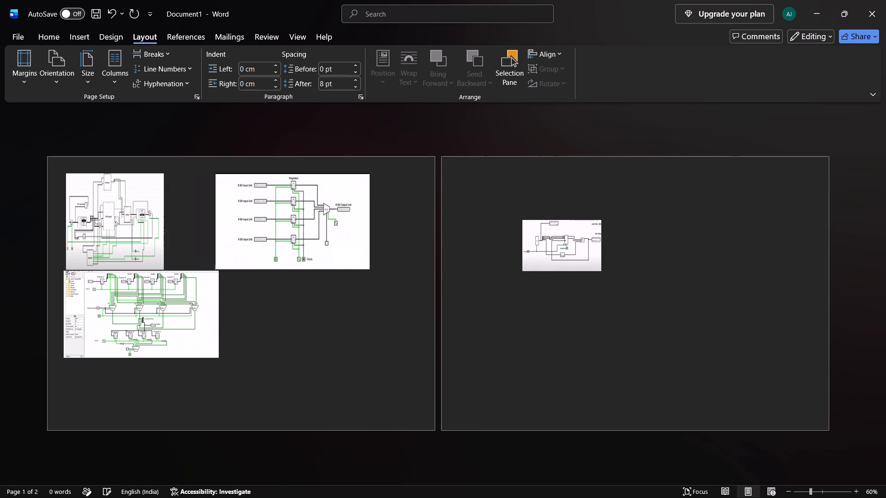
# Stretch the control unit picture's width by about 55% to roughly match the 8-bit input/output picture.
pyautogui.click(132, 205)
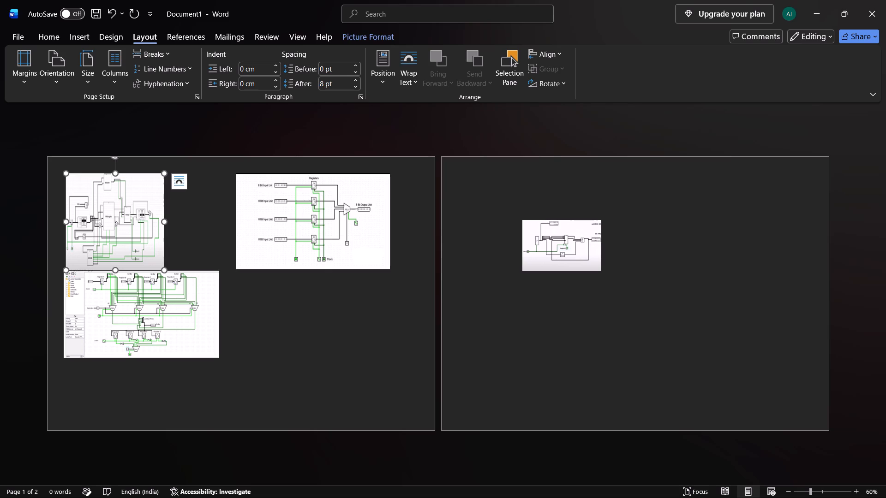
pyautogui.moveTo(165, 223); pyautogui.dragTo(218, 221)
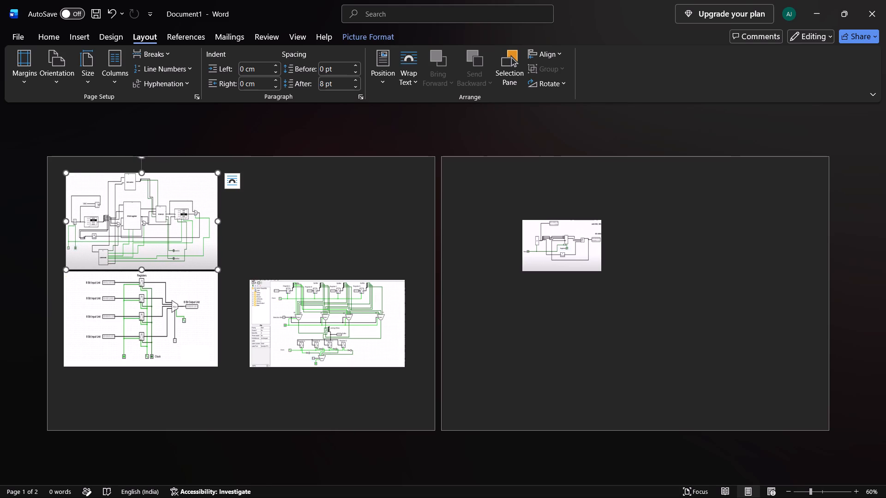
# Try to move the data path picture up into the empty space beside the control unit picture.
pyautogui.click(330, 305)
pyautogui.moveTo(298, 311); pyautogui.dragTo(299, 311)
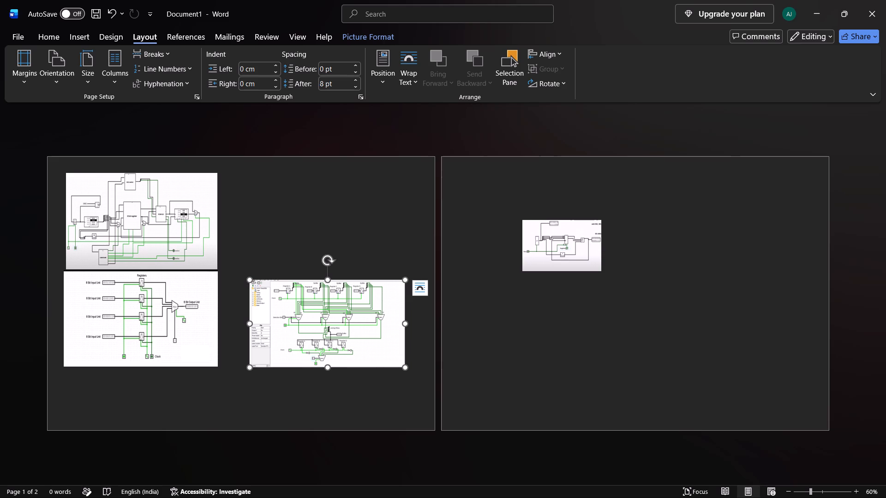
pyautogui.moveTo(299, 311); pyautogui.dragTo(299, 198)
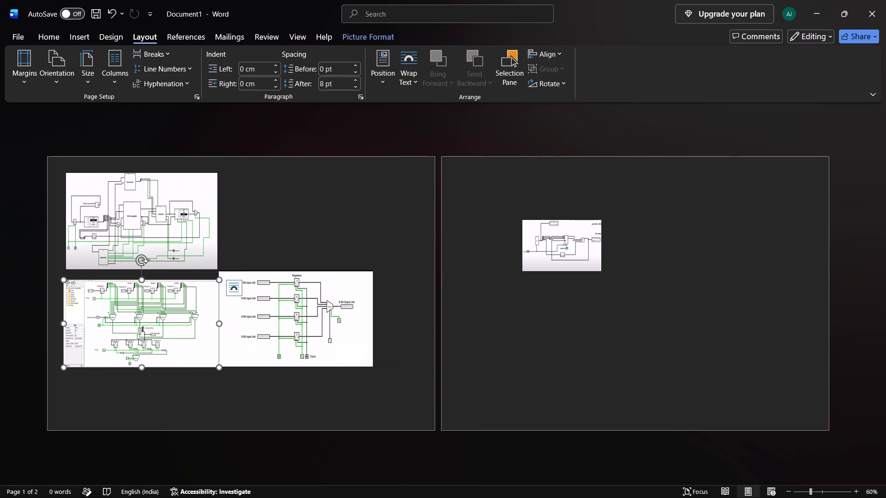
# Insert spaces between the data path picture and the 8-bit input/output picture to separate them in the second row.
pyautogui.press('space')
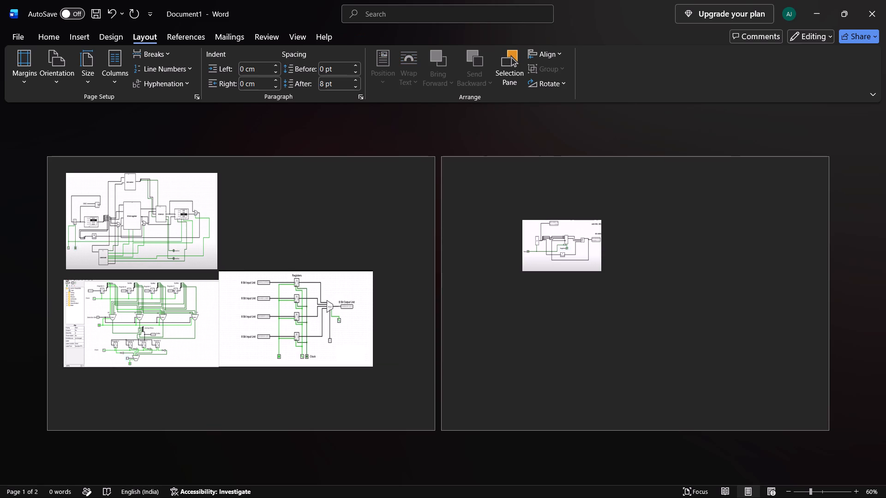
pyautogui.click(188, 314)
pyautogui.press('space')
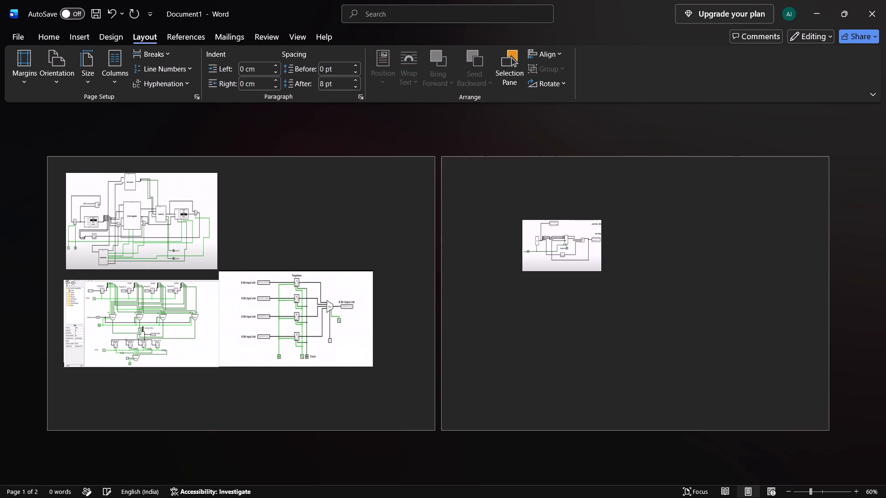
pyautogui.click(220, 339)
pyautogui.press('space')
pyautogui.press('space')
pyautogui.press('space')
pyautogui.press('space')
pyautogui.press('space')
pyautogui.press('space')
pyautogui.press('space')
pyautogui.press('space')
pyautogui.press('space')
pyautogui.press('space')
pyautogui.press('space')
pyautogui.press('space')
pyautogui.press('space')
pyautogui.press('space')
pyautogui.press('space')
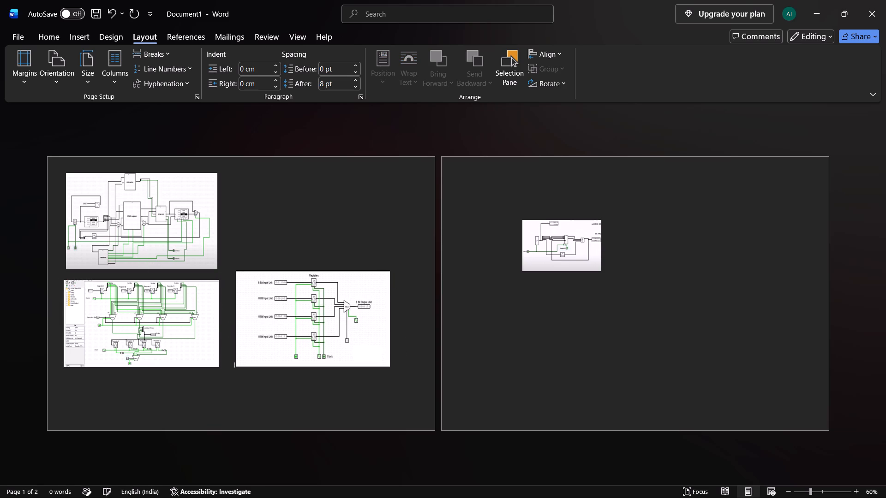
# Try to stretch the data path picture slightly upward to match the 8-bit input/output picture's height.
pyautogui.click(179, 304)
pyautogui.click(144, 280)
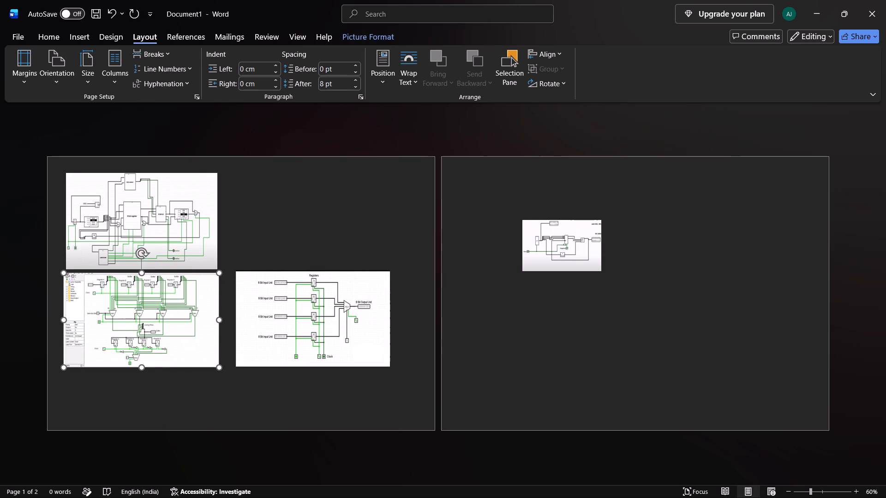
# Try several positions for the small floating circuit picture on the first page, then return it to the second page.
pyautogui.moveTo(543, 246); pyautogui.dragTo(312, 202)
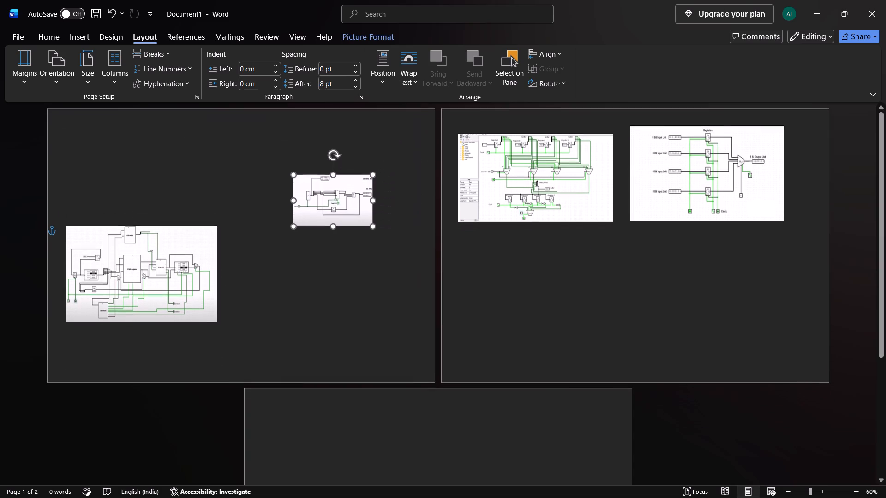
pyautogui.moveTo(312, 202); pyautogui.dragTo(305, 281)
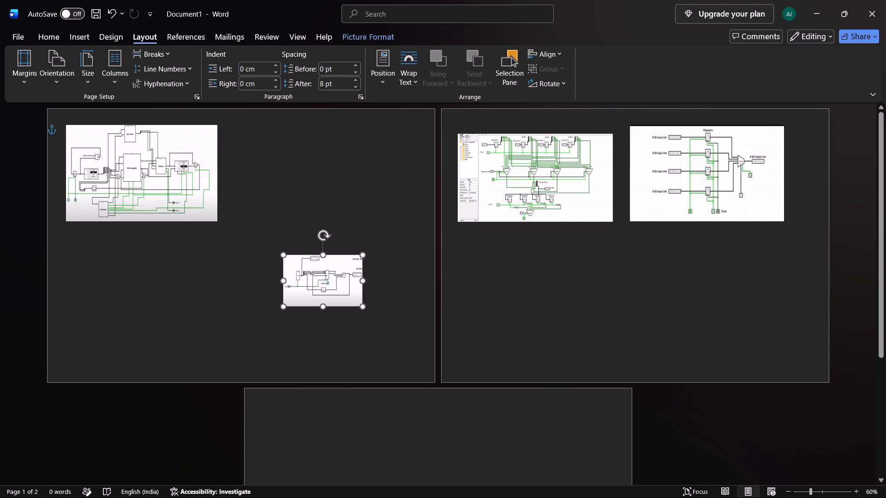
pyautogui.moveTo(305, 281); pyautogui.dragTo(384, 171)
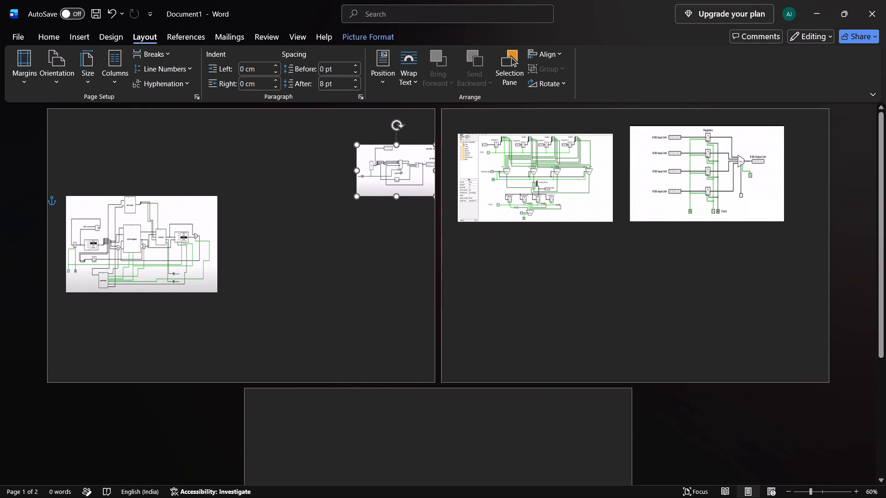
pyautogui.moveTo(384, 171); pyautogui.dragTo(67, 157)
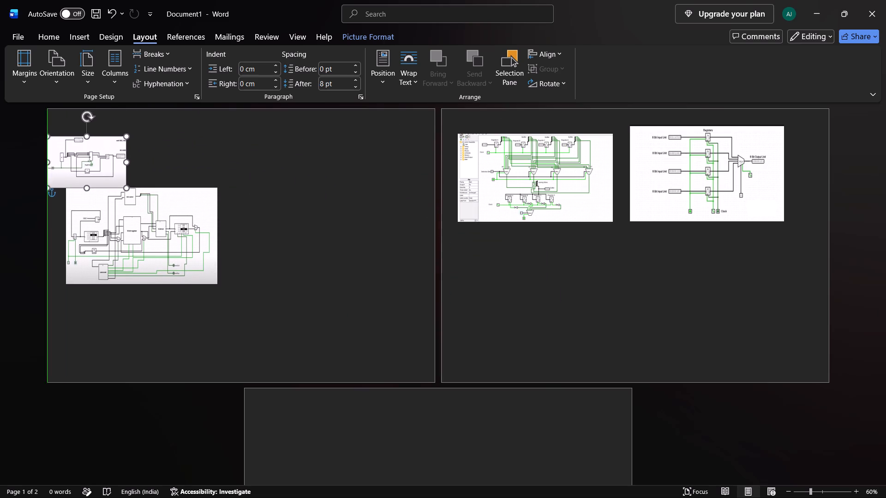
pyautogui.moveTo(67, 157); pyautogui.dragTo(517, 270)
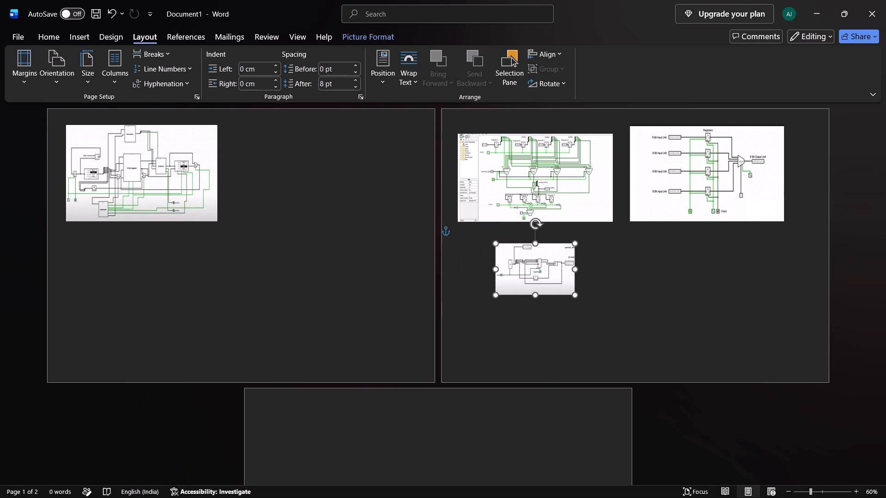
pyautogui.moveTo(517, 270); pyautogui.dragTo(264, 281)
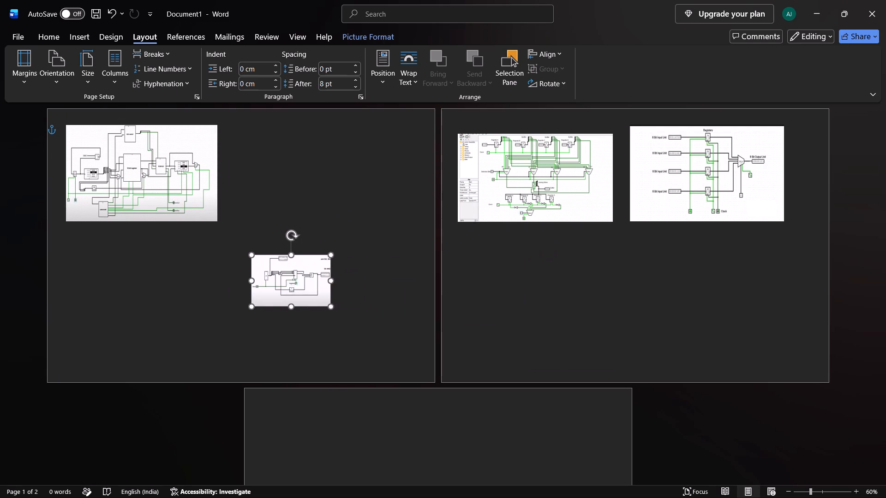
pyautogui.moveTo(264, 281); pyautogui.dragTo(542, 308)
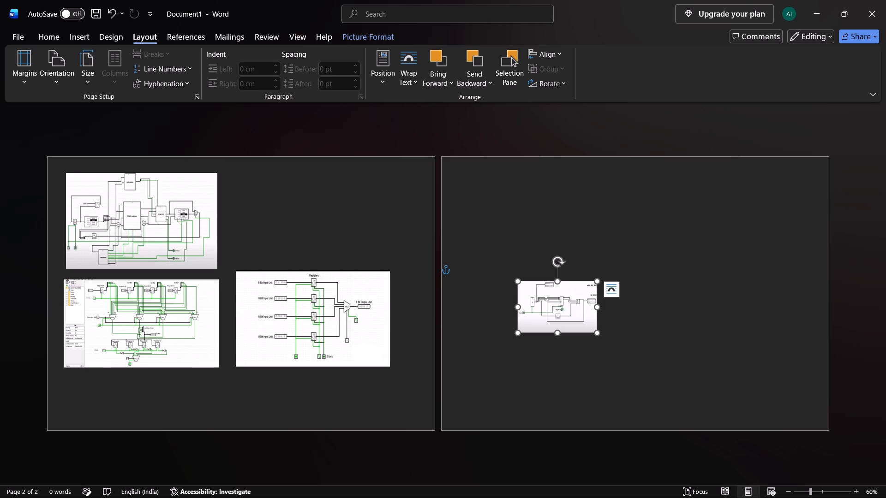
# Try to move the 8-bit input/output picture from the second row up beside the control unit picture.
pyautogui.moveTo(309, 308); pyautogui.dragTo(305, 193)
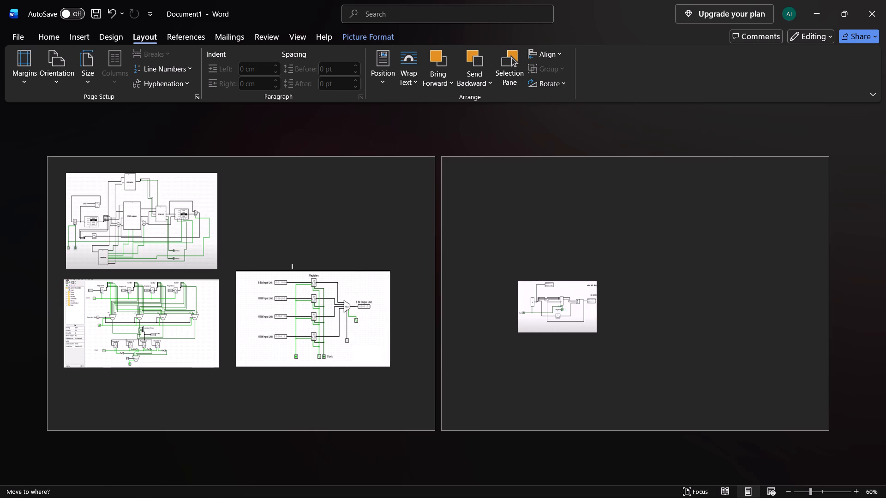
pyautogui.moveTo(173, 328); pyautogui.dragTo(332, 209)
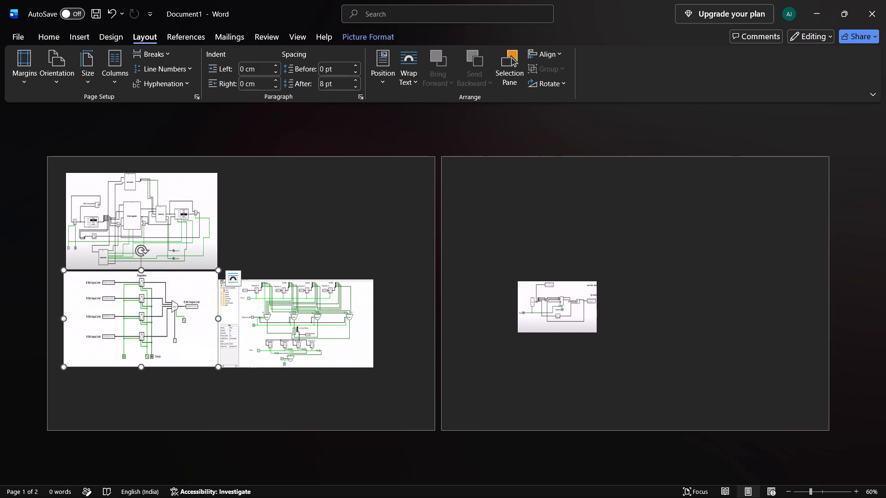
pyautogui.press('Right')
pyautogui.press('Right')
pyautogui.press('Left')
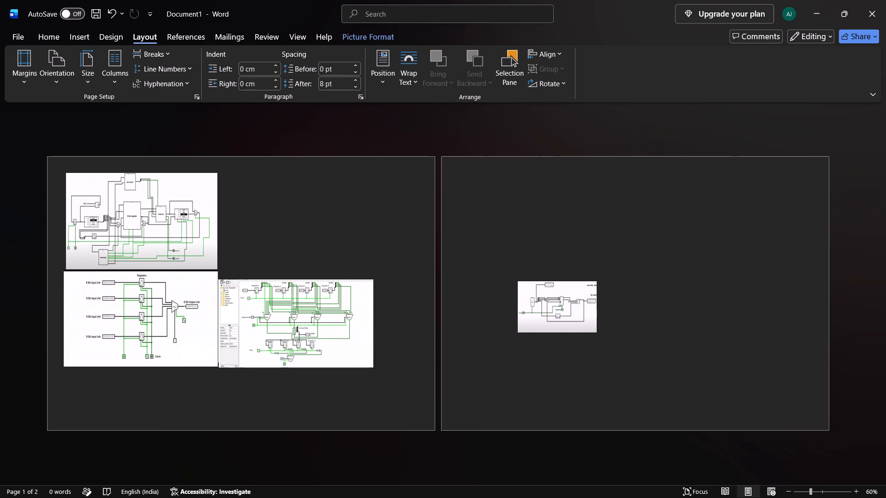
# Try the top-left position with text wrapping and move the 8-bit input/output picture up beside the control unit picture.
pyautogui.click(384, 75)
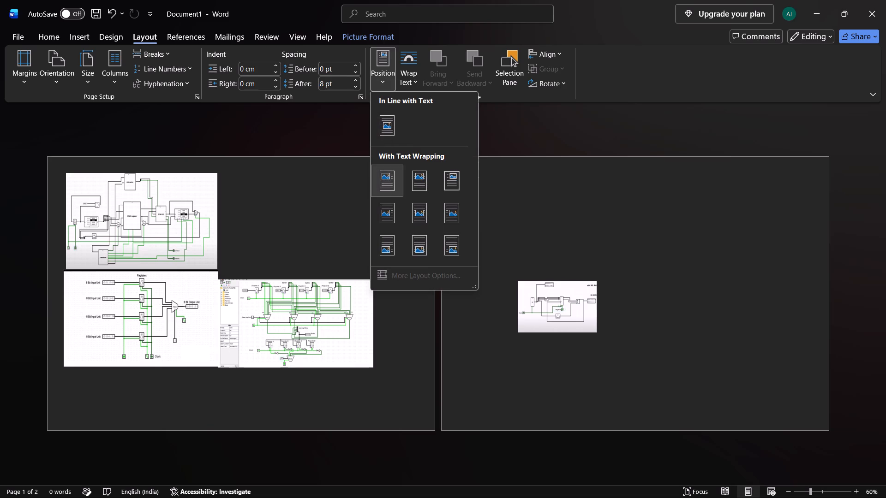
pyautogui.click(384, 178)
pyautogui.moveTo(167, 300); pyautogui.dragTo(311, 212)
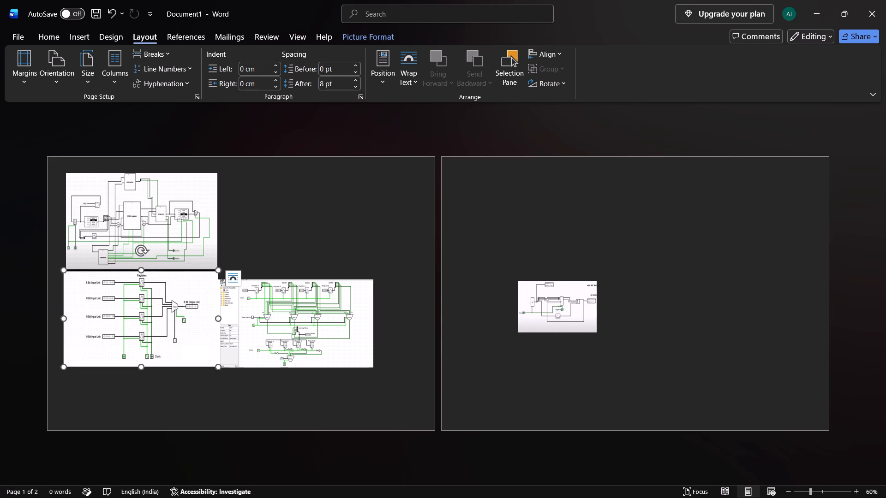
# Move the small floating circuit picture from the second page to the lower right area of the first page.
pyautogui.moveTo(535, 297); pyautogui.dragTo(257, 184)
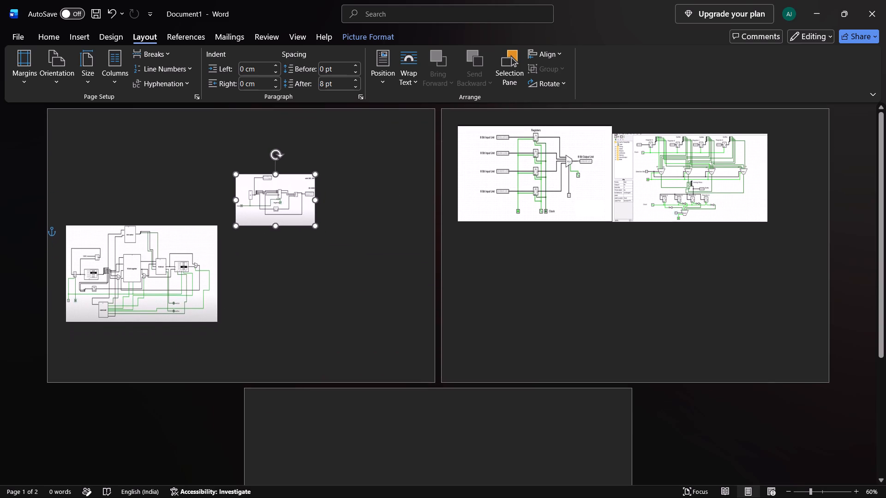
pyautogui.moveTo(257, 184); pyautogui.dragTo(256, 213)
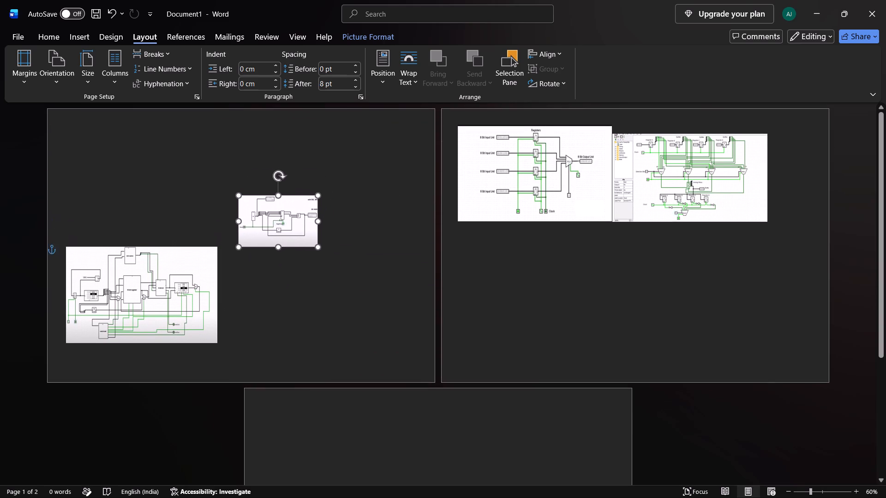
pyautogui.moveTo(256, 213); pyautogui.dragTo(227, 228)
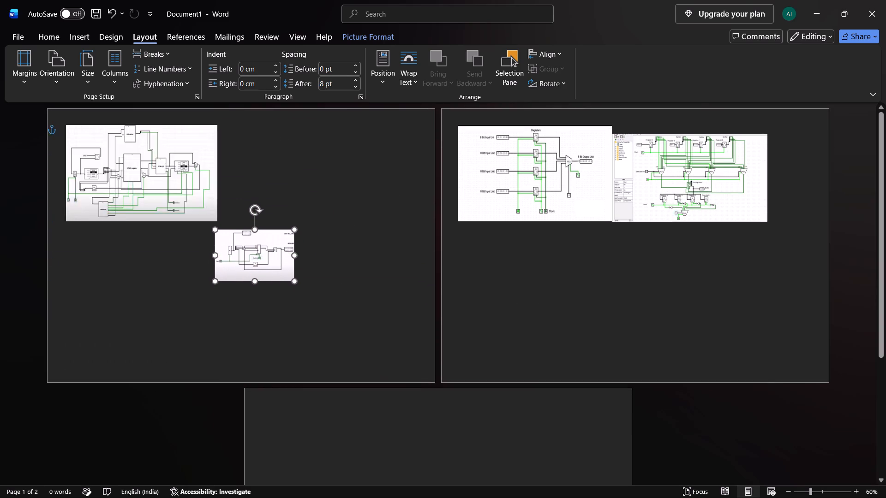
pyautogui.moveTo(227, 228); pyautogui.dragTo(332, 218)
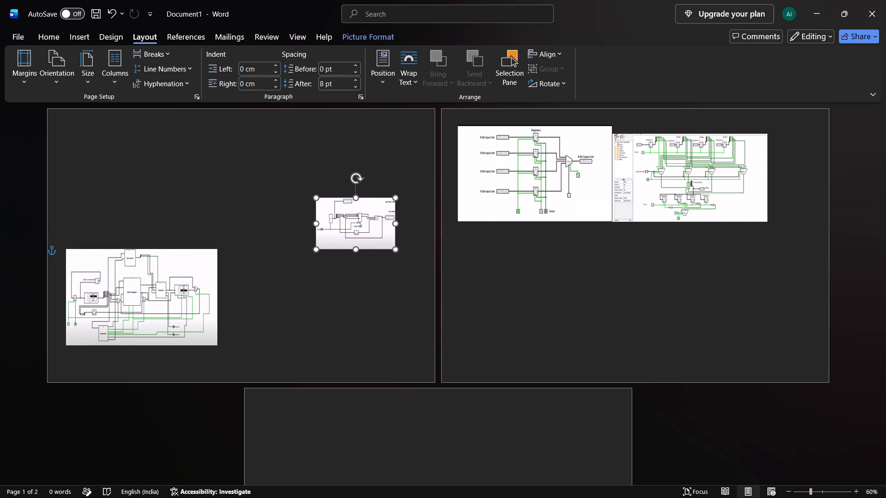
pyautogui.moveTo(332, 218); pyautogui.dragTo(315, 193)
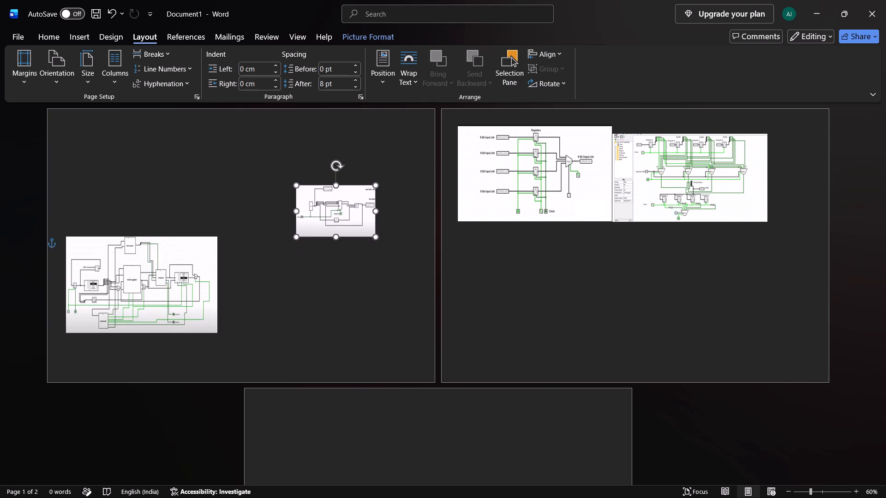
pyautogui.moveTo(315, 193); pyautogui.dragTo(358, 327)
# Enlarge the floating circuit picture by about 90% to match the control unit picture's width.
pyautogui.moveTo(338, 313); pyautogui.dragTo(265, 264)
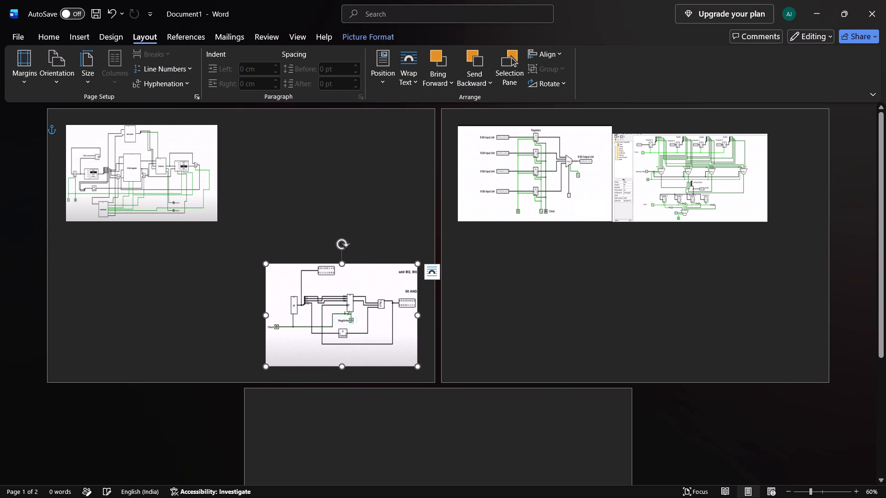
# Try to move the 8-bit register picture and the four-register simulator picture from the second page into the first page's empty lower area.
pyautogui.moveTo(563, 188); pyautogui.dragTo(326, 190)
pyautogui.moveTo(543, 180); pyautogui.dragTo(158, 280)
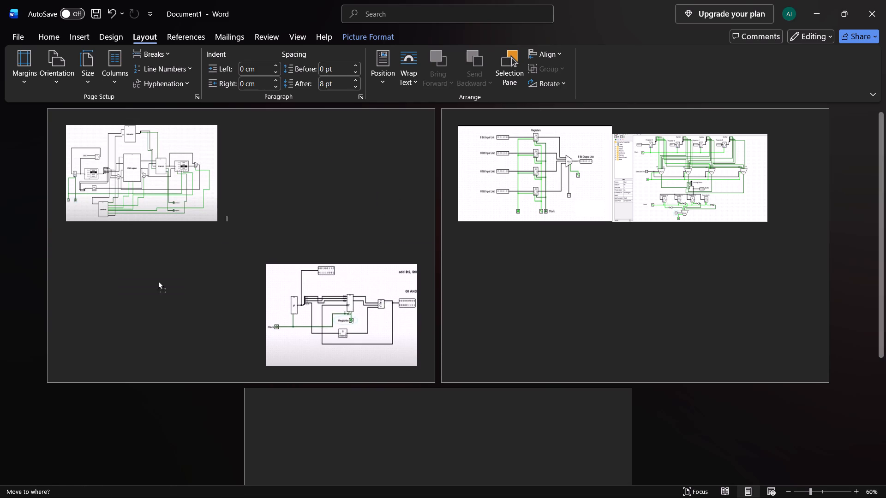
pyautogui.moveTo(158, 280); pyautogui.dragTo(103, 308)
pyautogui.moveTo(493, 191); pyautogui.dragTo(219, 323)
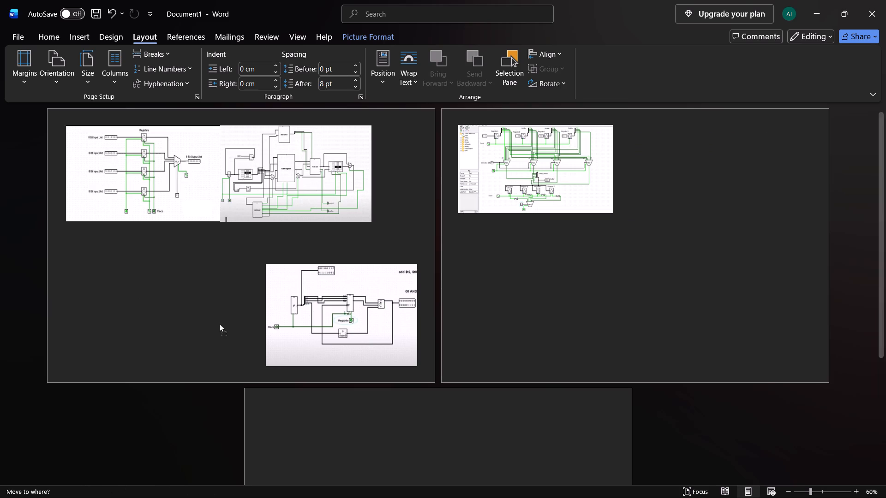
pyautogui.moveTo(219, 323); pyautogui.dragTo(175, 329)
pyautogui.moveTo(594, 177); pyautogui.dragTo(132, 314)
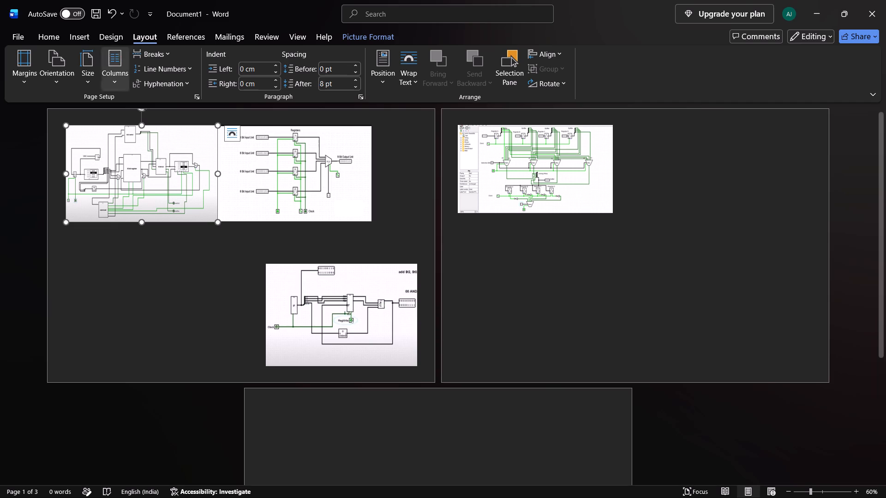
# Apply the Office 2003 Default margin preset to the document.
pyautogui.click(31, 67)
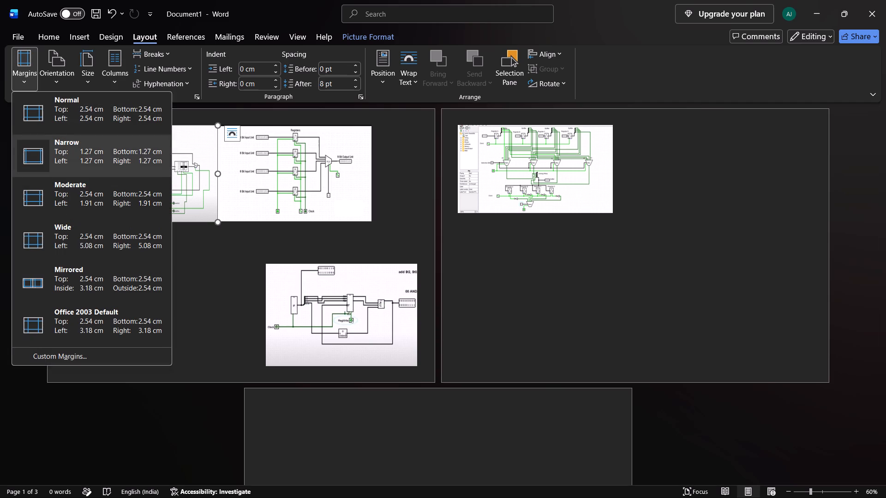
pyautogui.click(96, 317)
# Set custom top, bottom, left and right page margins of 0 cm for the whole document.
pyautogui.click(32, 70)
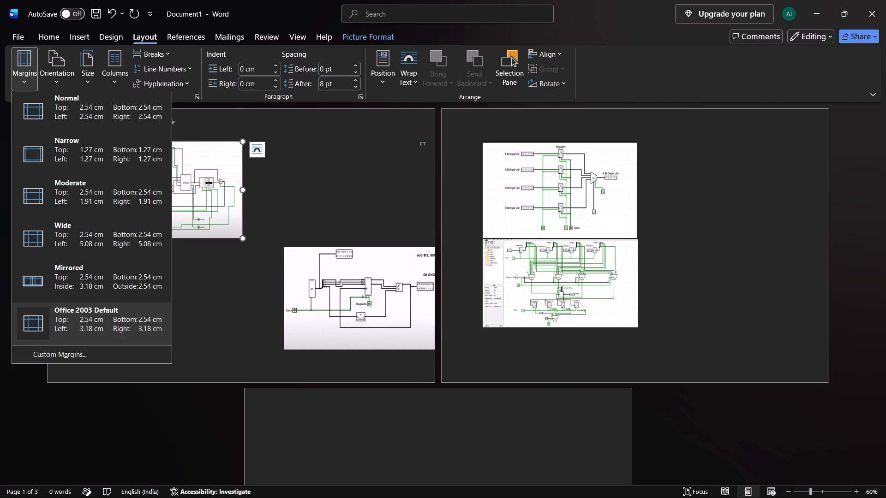
pyautogui.click(94, 350)
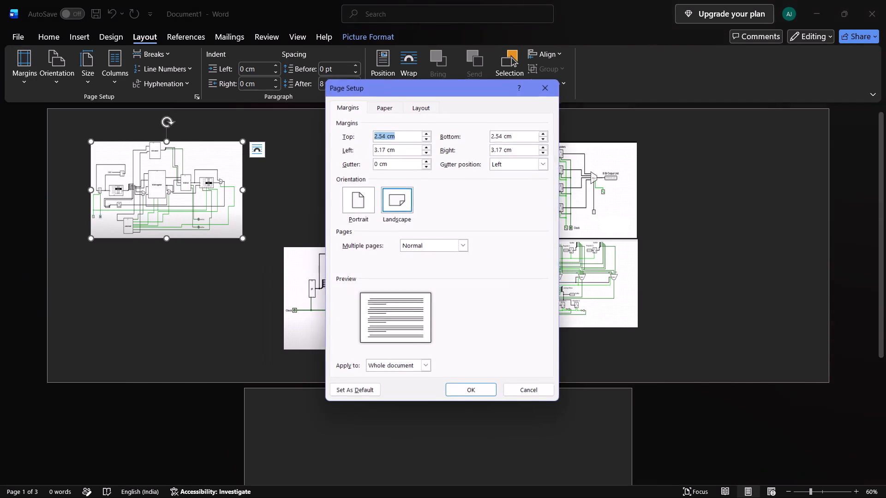
pyautogui.click(427, 139)
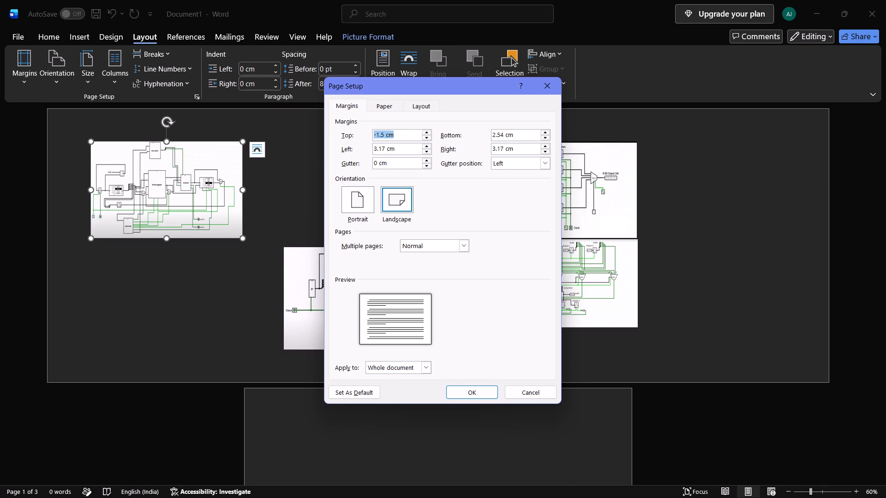
pyautogui.tripleClick(426, 132)
pyautogui.tripleClick(426, 132)
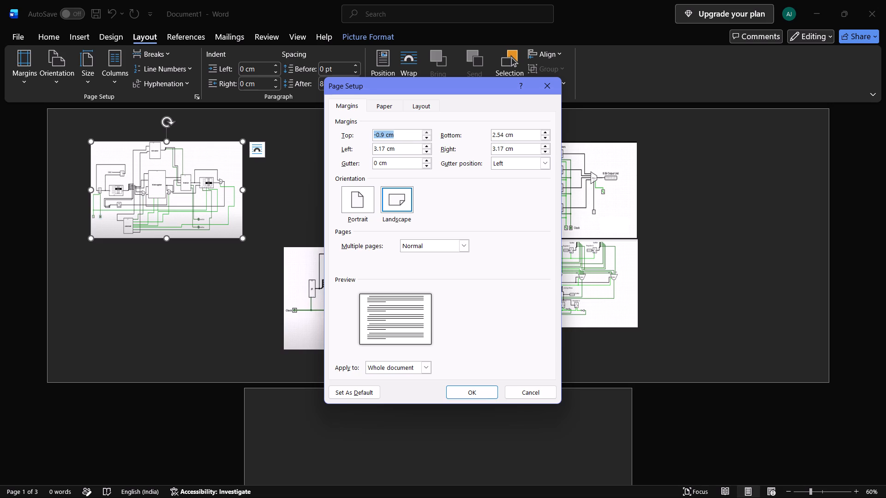
pyautogui.click(426, 132)
pyautogui.click(426, 132)
pyautogui.tripleClick(426, 132)
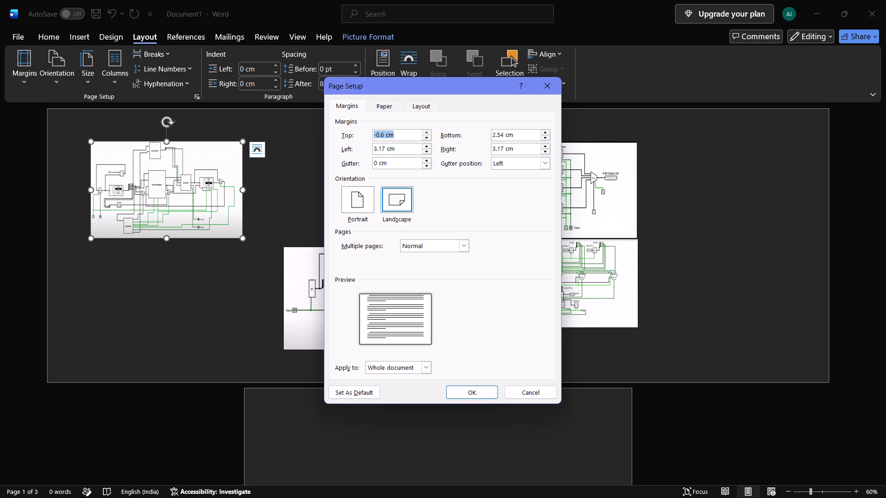
pyautogui.click(426, 132)
pyautogui.doubleClick(426, 132)
pyautogui.doubleClick(426, 132)
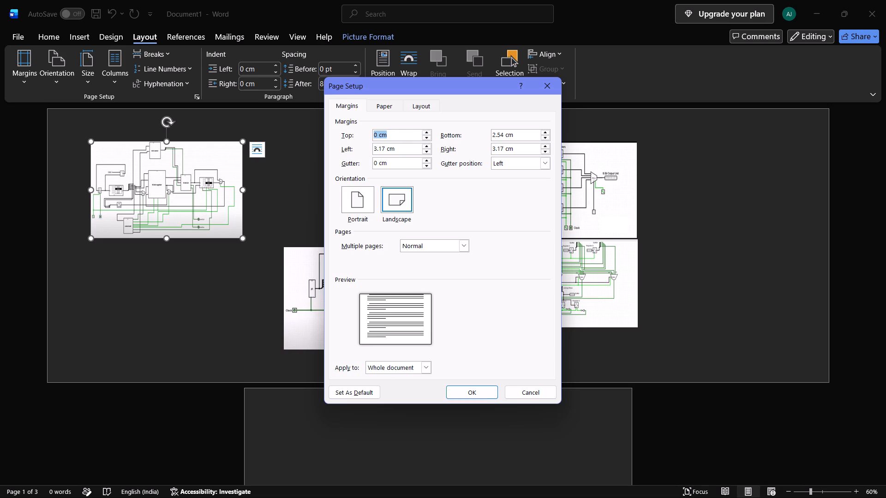
pyautogui.click(426, 136)
pyautogui.moveTo(409, 147); pyautogui.dragTo(354, 162)
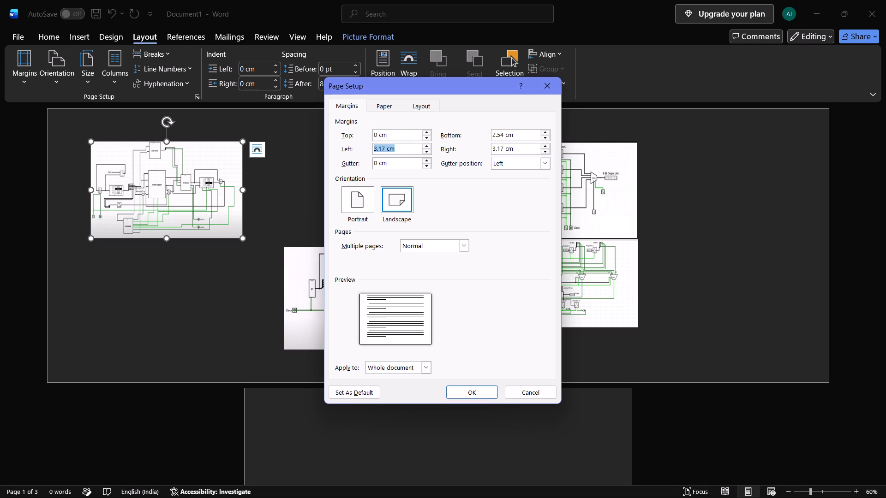
pyautogui.press('0')
pyautogui.moveTo(523, 134); pyautogui.dragTo(498, 154)
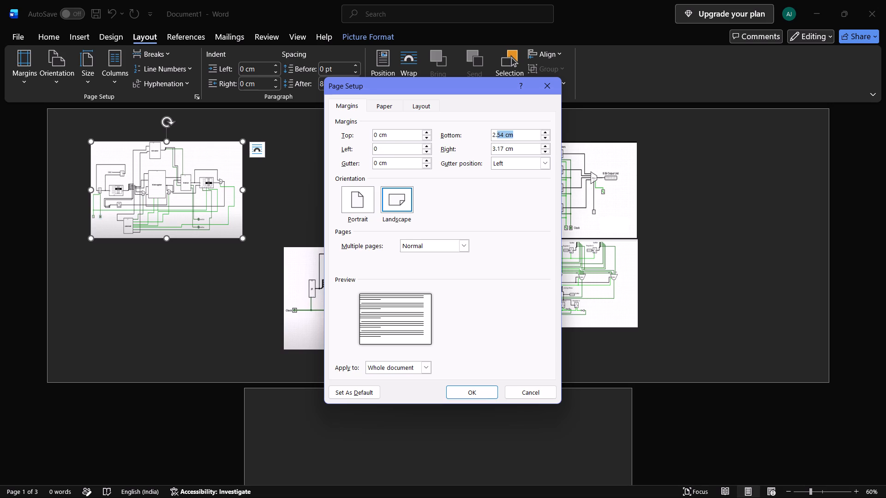
pyautogui.moveTo(498, 154); pyautogui.dragTo(479, 168)
pyautogui.press('0')
pyautogui.moveTo(515, 149); pyautogui.dragTo(470, 166)
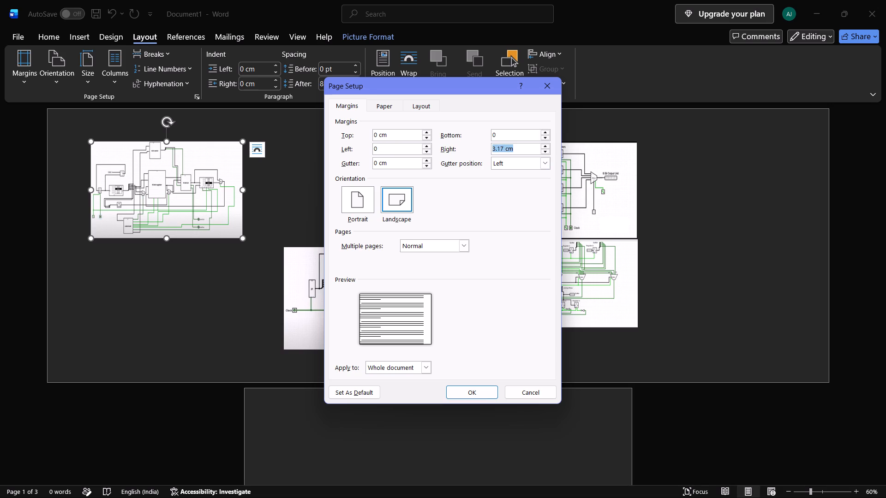
pyautogui.press('0')
pyautogui.click(455, 391)
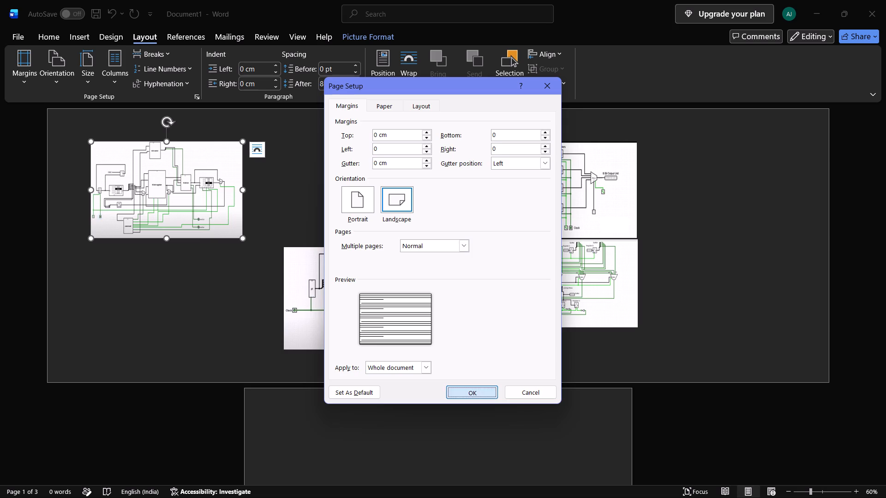
# Move the four-register simulator picture from the second page onto the first page beside the control unit picture.
pyautogui.moveTo(517, 220); pyautogui.dragTo(171, 360)
# Move the floating circuit picture to the lower left area of the first page.
pyautogui.moveTo(321, 307); pyautogui.dragTo(136, 311)
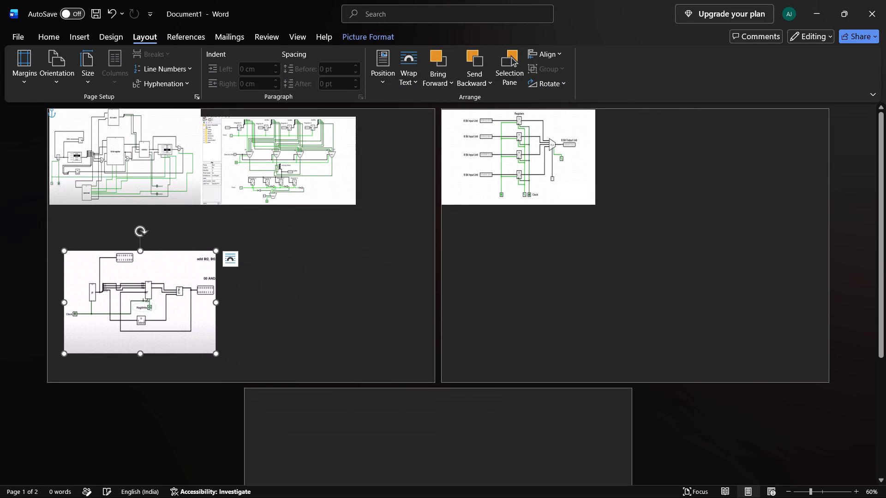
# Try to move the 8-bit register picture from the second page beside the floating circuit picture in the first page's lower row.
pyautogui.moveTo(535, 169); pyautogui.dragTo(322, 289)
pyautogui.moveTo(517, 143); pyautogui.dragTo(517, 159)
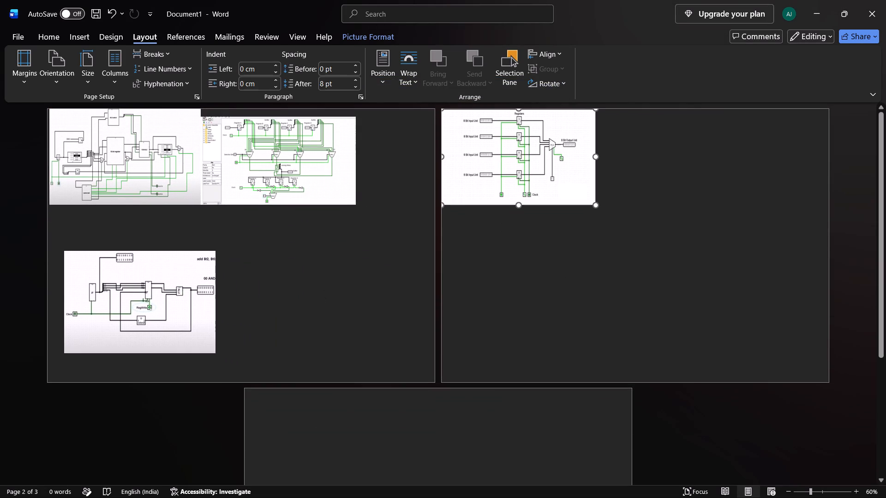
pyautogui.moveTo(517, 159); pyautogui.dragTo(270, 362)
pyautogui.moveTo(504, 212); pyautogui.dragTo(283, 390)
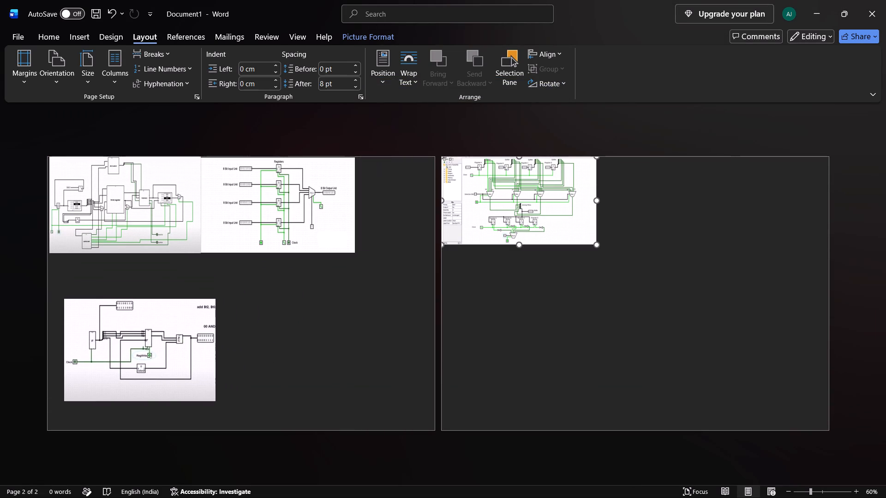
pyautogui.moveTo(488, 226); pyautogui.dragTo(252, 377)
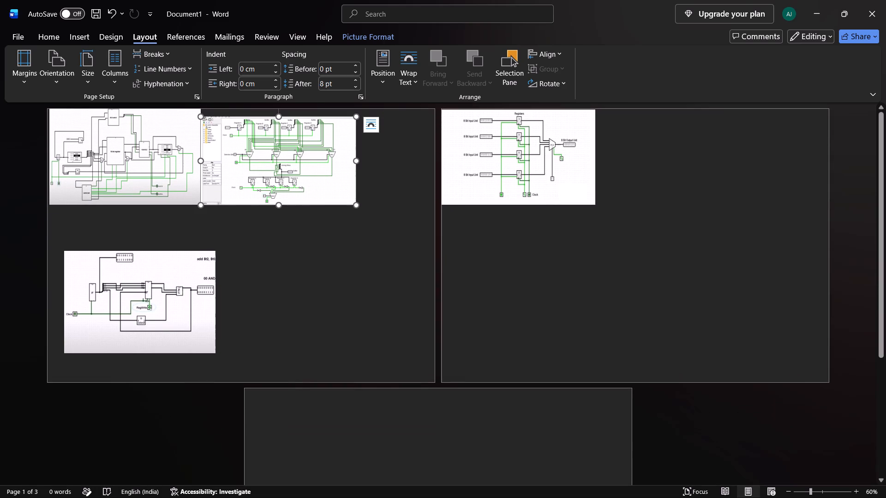
# Insert 20 spaces between the control unit picture and the simulator picture to separate them.
pyautogui.scroll(5, 278, 367)
pyautogui.scroll(-6, 292, 358)
pyautogui.scroll(7, 292, 358)
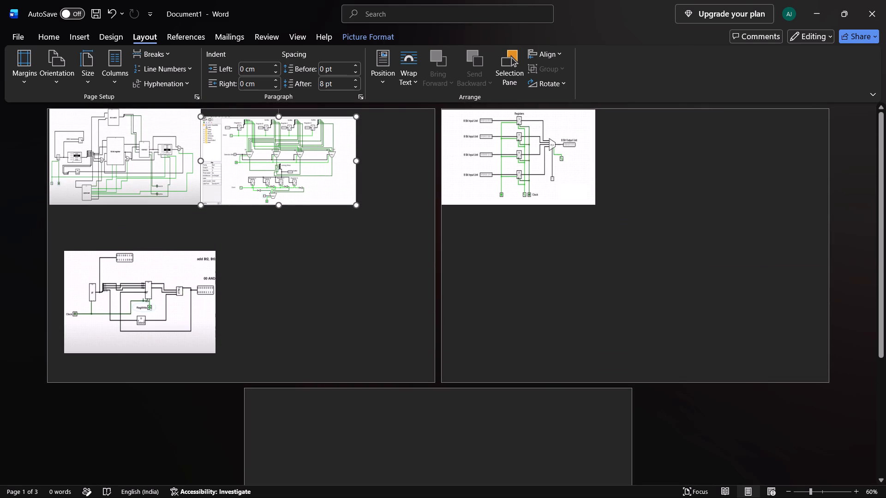
pyautogui.click(200, 187)
pyautogui.click(198, 184)
pyautogui.scroll(4, 215, 183)
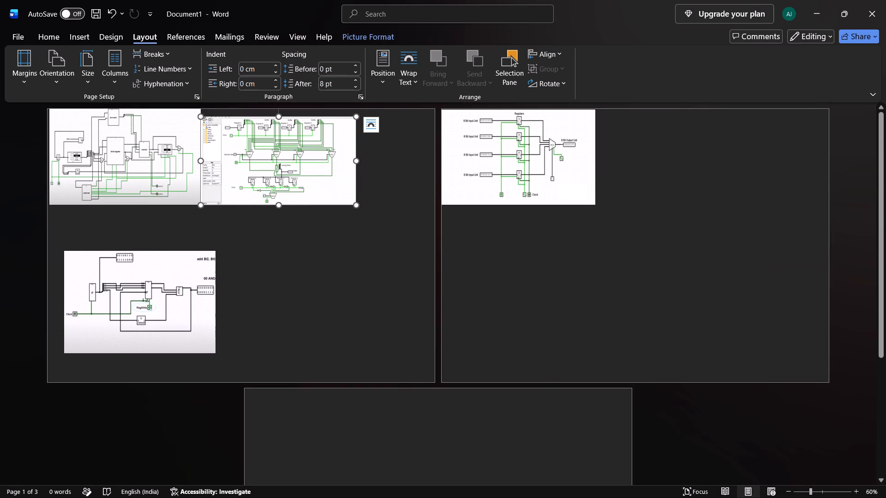
pyautogui.press('space')
pyautogui.press('space')
pyautogui.press('space')
pyautogui.press('space')
pyautogui.press('space')
pyautogui.press('space')
pyautogui.press('space')
pyautogui.press('space')
pyautogui.press('space')
pyautogui.press('space')
pyautogui.press('space')
pyautogui.press('space')
pyautogui.press('space')
pyautogui.press('space')
pyautogui.press('space')
pyautogui.press('space')
pyautogui.press('space')
pyautogui.press('space')
pyautogui.press('space')
pyautogui.press('space')
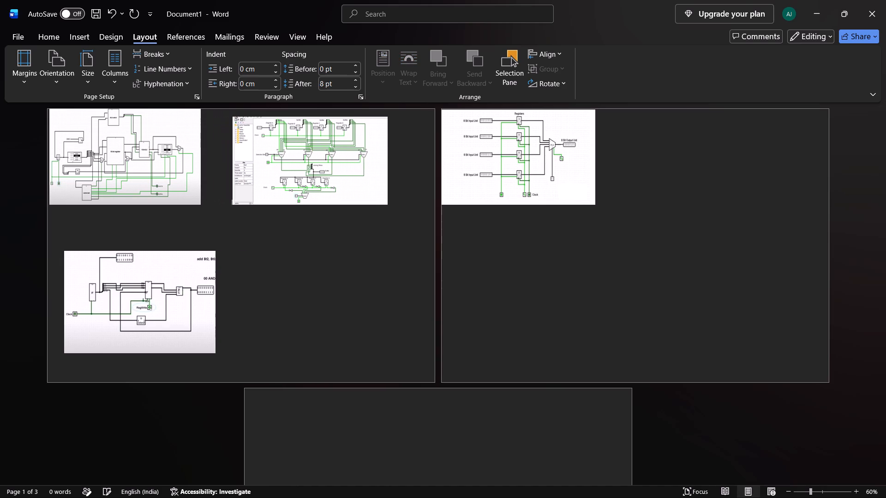
# Widen the simulator picture by about 13% and try to shift it closer to the control unit picture.
pyautogui.scroll(3, 308, 202)
pyautogui.click(274, 168)
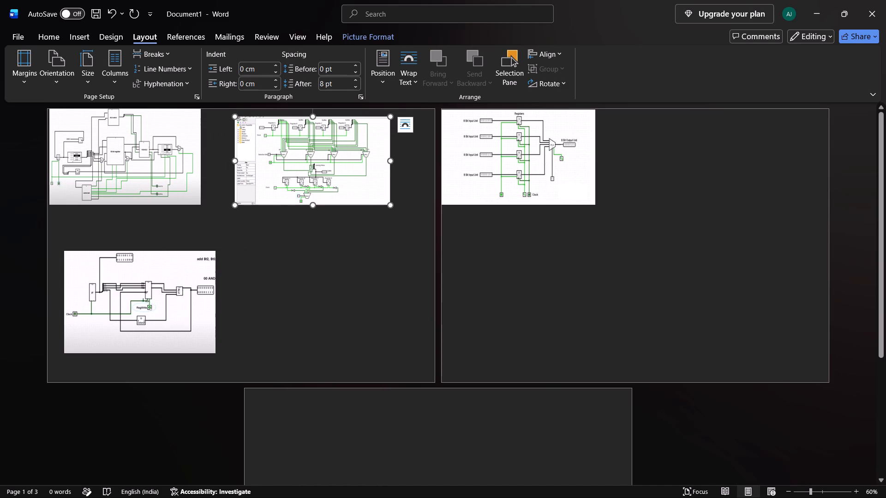
pyautogui.moveTo(235, 161); pyautogui.dragTo(218, 159)
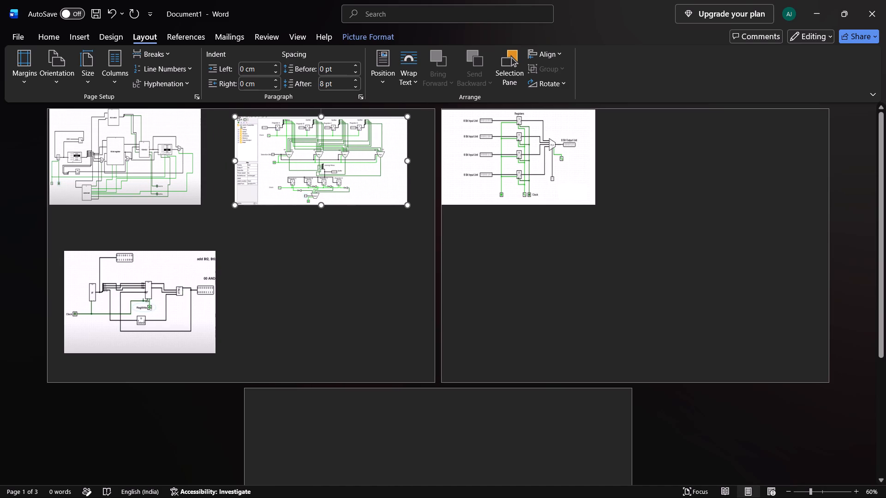
pyautogui.moveTo(218, 159); pyautogui.dragTo(215, 158)
pyautogui.moveTo(298, 148); pyautogui.dragTo(268, 148)
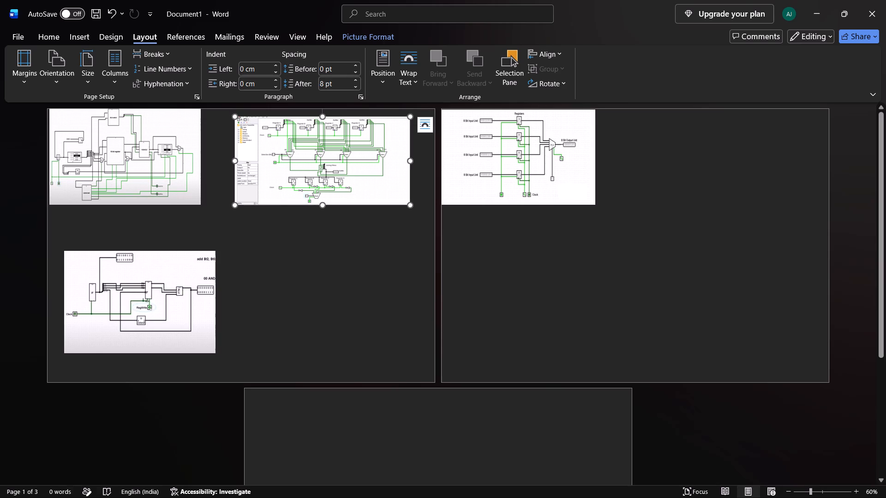
# Delete eight spaces between the control unit picture and the simulator picture to narrow the gap.
pyautogui.click(219, 156)
pyautogui.press('BackSpace')
pyautogui.press('BackSpace')
pyautogui.press('BackSpace')
pyautogui.press('BackSpace')
pyautogui.press('BackSpace')
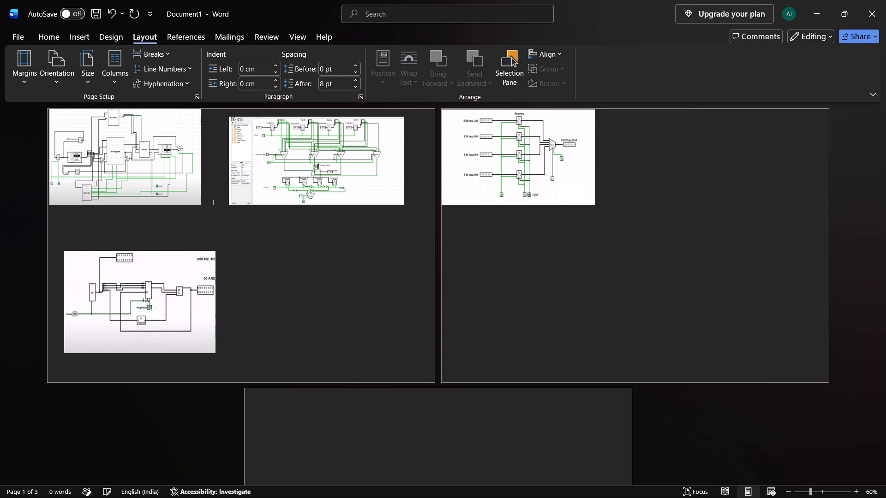
pyautogui.press('BackSpace')
pyautogui.press('BackSpace')
pyautogui.press('BackSpace')
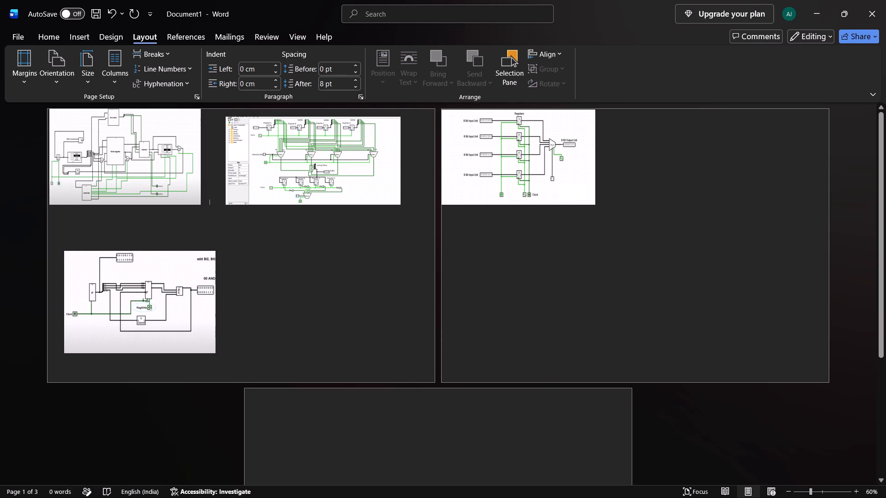
# Shrink the 8-bit register picture on the second page to about 70% of its size.
pyautogui.click(531, 198)
pyautogui.moveTo(596, 206); pyautogui.dragTo(571, 189)
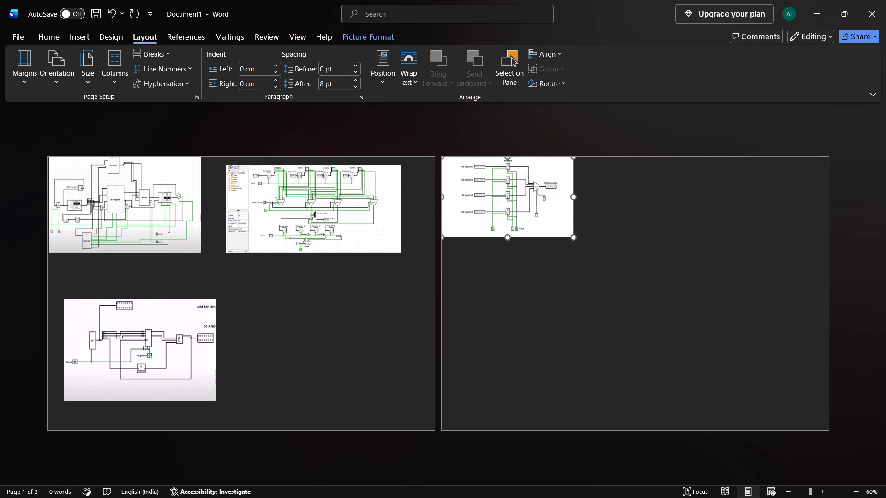
pyautogui.moveTo(571, 189); pyautogui.dragTo(551, 181)
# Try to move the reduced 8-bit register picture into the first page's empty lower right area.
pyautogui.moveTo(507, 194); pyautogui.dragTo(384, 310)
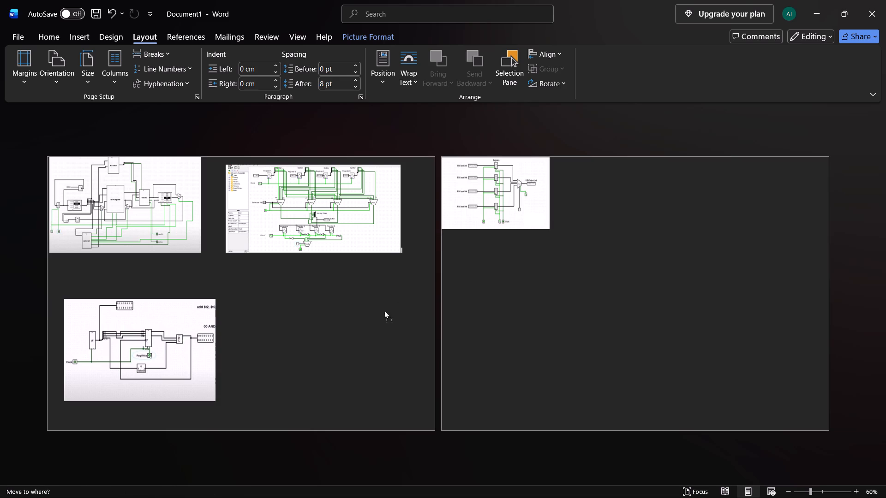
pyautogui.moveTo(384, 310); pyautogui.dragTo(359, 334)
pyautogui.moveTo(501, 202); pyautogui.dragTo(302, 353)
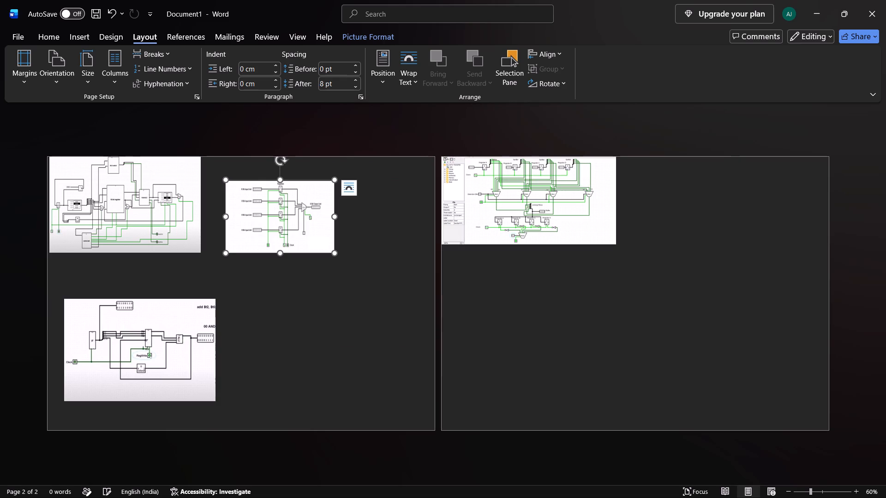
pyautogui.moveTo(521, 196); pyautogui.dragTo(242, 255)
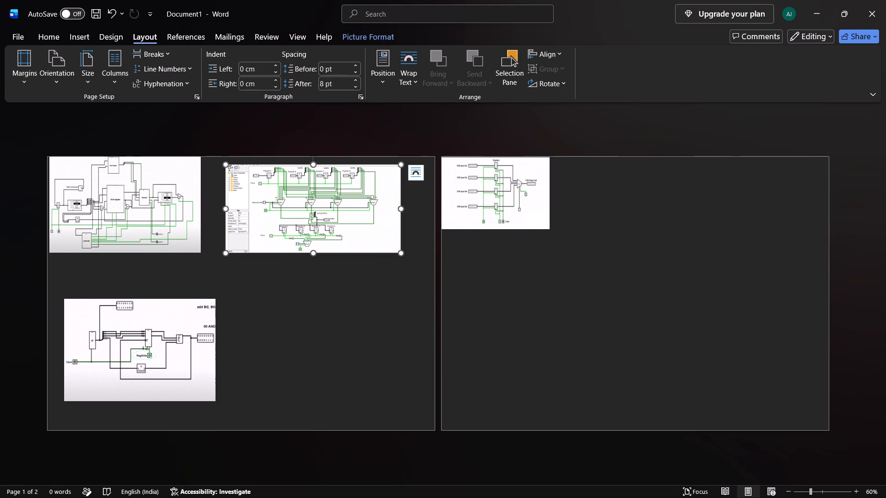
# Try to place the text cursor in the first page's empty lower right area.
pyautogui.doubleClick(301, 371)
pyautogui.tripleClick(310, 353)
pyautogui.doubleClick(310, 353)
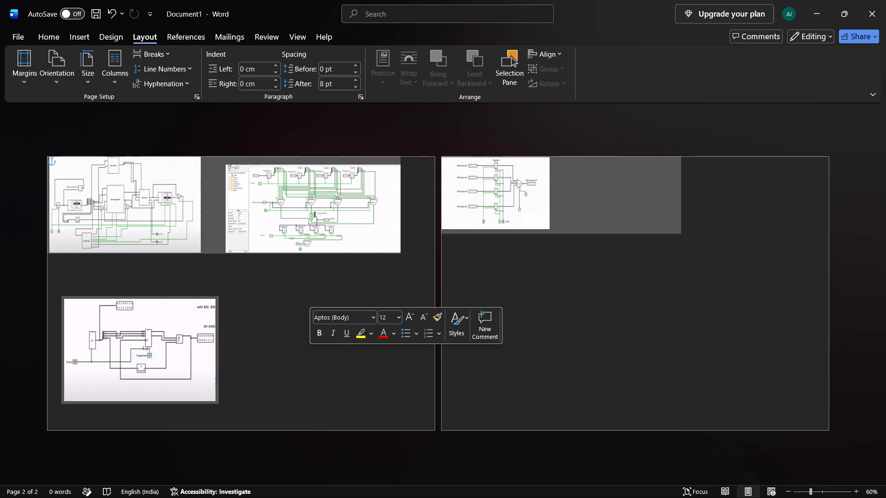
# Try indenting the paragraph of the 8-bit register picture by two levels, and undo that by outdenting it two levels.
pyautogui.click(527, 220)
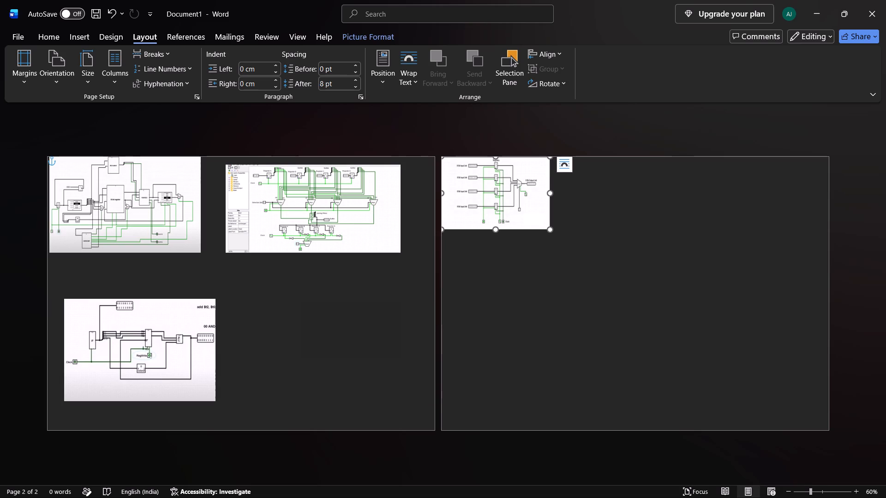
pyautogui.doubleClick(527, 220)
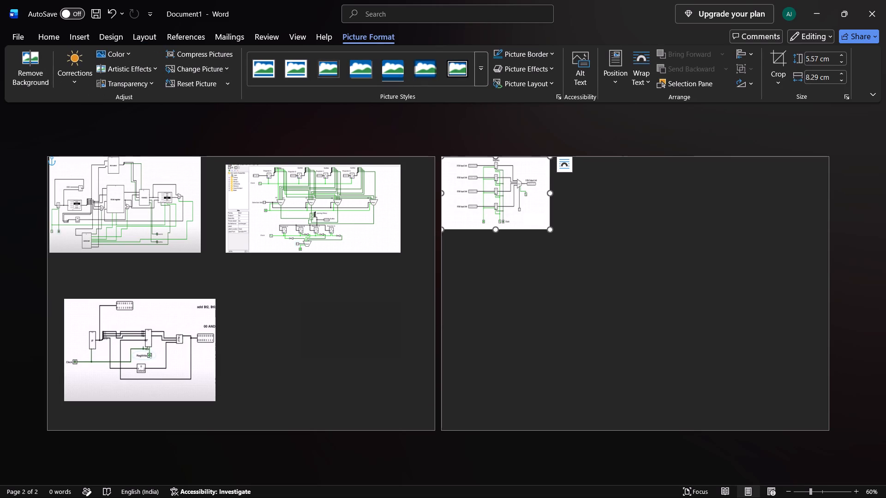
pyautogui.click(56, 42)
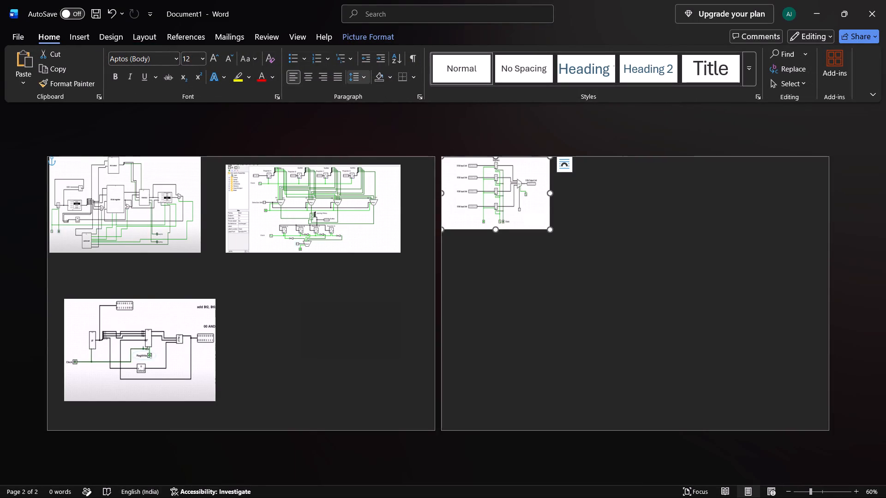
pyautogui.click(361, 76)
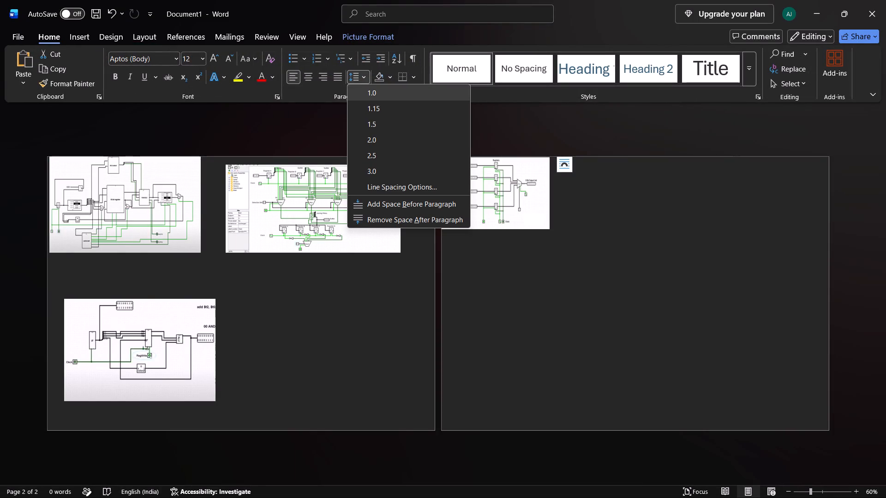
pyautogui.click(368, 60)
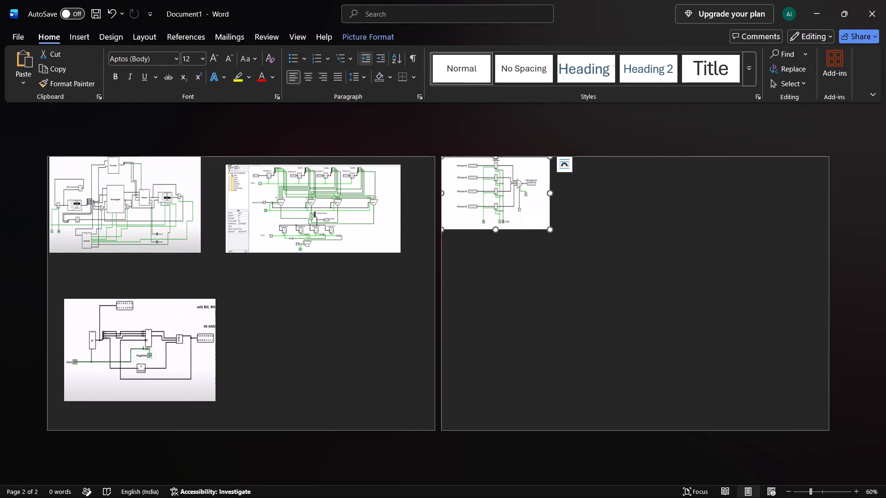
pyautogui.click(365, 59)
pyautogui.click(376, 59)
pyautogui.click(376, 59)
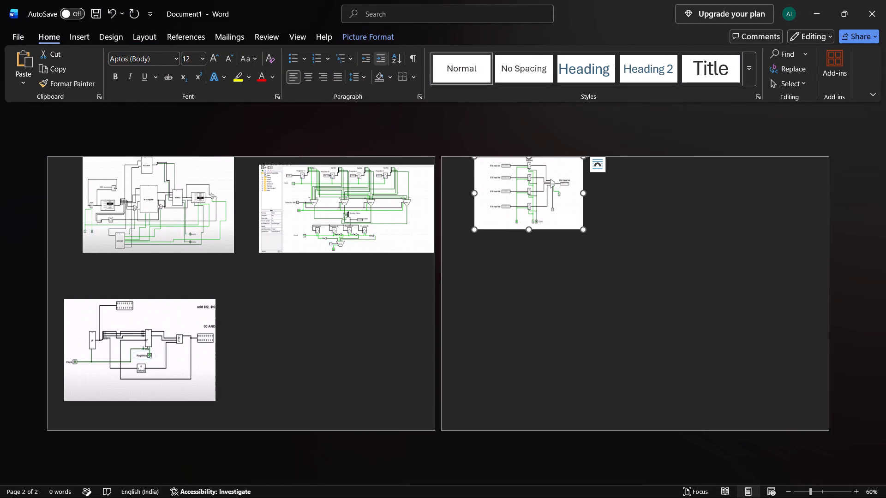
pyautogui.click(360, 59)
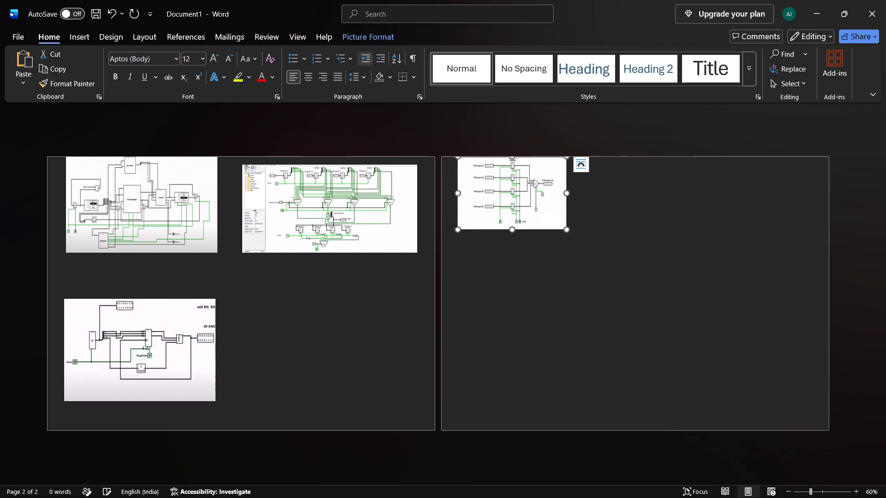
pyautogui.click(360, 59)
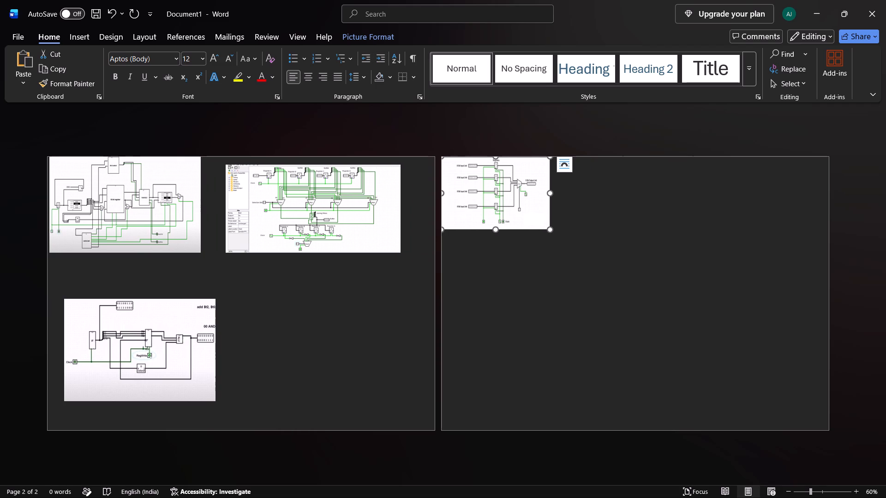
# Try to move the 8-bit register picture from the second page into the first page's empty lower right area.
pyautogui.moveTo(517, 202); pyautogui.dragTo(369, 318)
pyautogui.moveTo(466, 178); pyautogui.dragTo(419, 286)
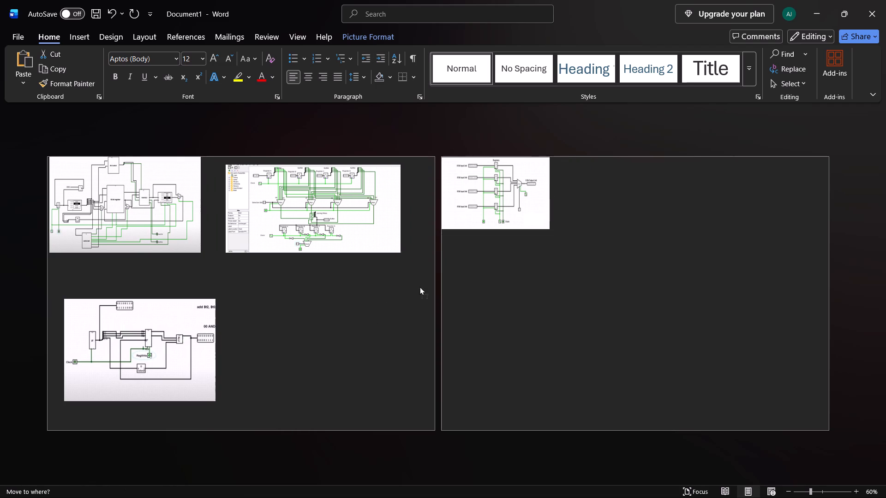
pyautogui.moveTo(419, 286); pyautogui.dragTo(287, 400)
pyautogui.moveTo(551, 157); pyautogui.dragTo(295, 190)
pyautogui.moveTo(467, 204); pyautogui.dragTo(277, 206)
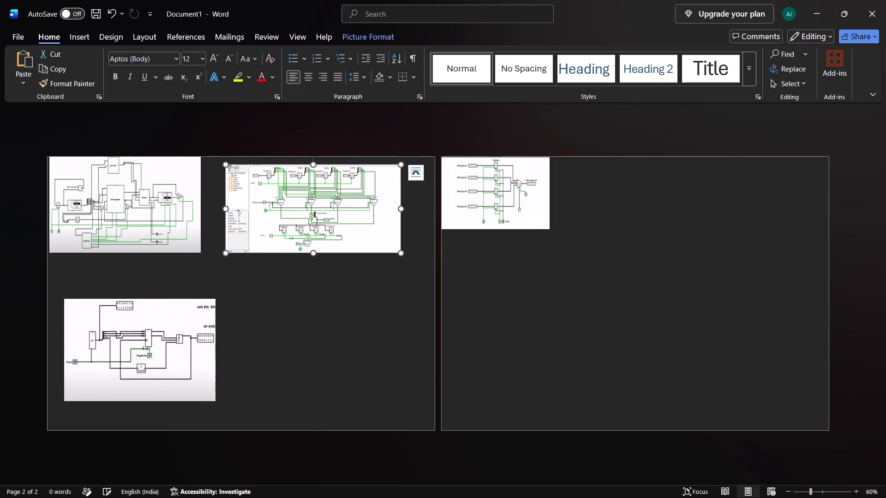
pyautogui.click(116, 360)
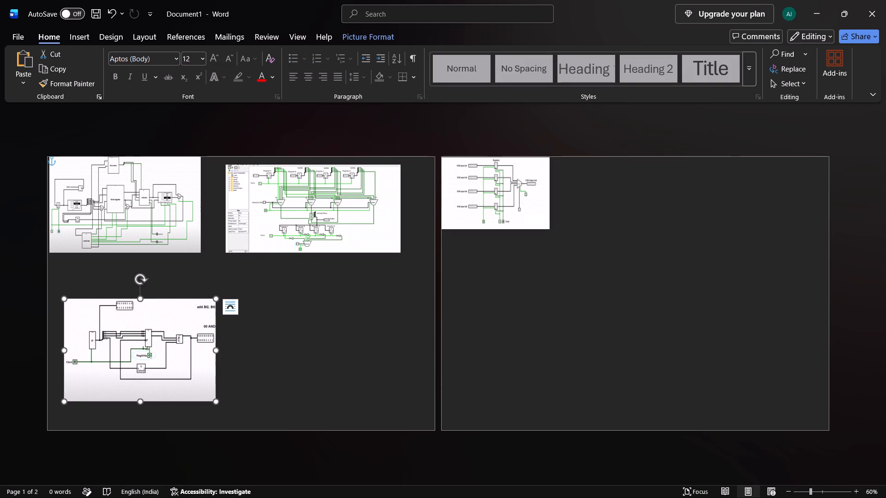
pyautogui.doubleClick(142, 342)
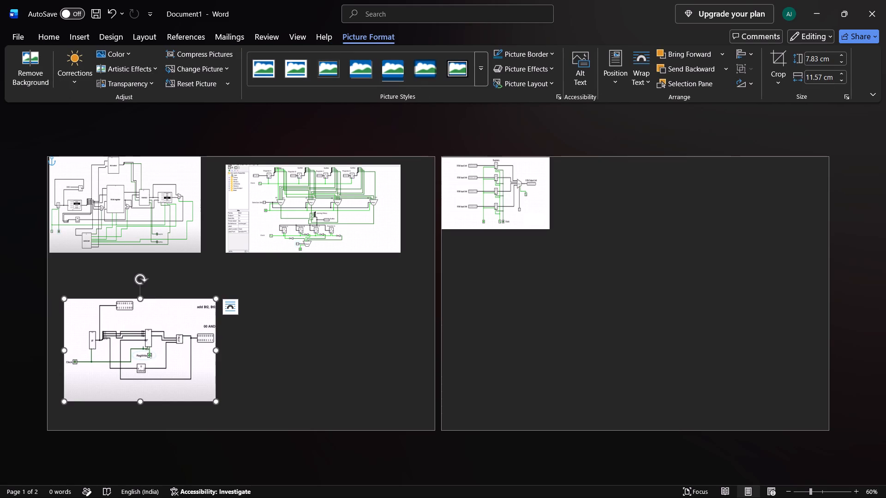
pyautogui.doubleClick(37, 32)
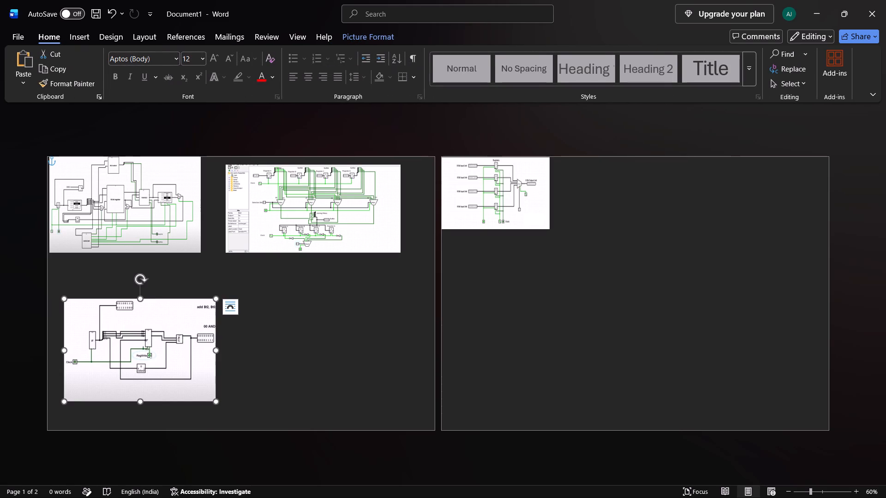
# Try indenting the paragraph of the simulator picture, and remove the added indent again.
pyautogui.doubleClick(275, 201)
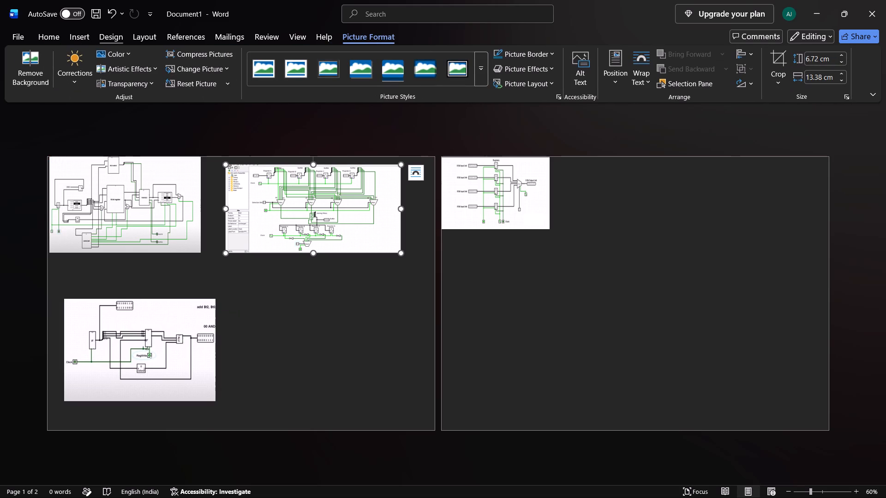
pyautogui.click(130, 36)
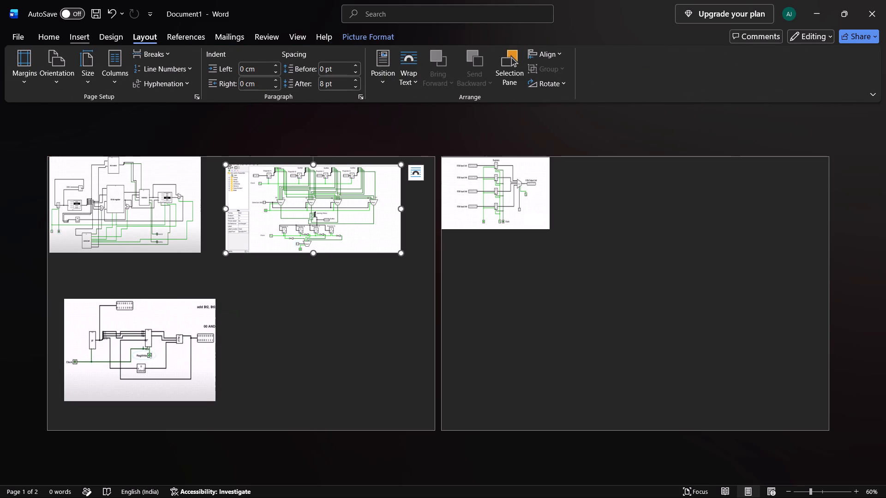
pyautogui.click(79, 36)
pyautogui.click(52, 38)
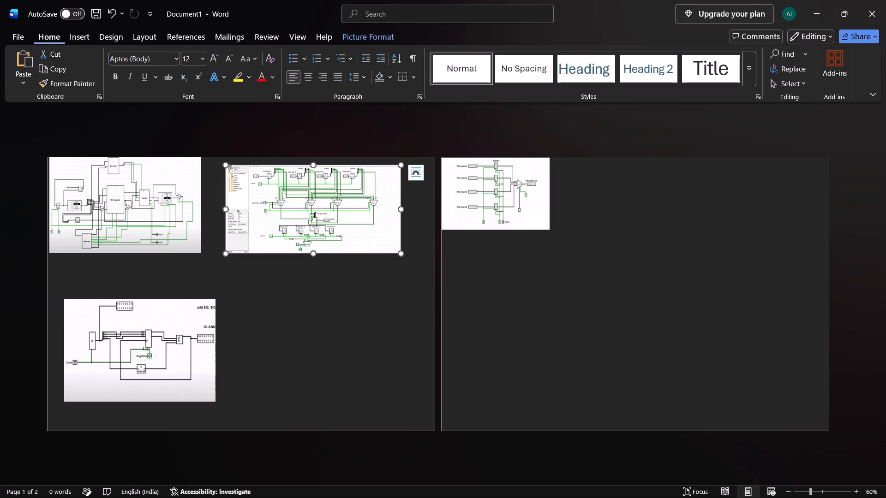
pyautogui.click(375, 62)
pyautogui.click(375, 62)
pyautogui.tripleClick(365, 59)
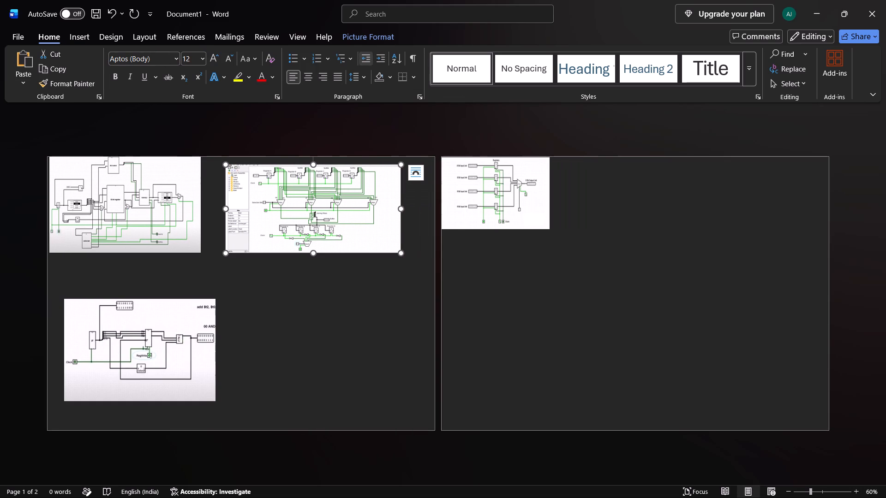
# Stretch the simulator picture upward to the first page's top edge, matching the height of the control unit picture.
pyautogui.moveTo(314, 163); pyautogui.dragTo(307, 158)
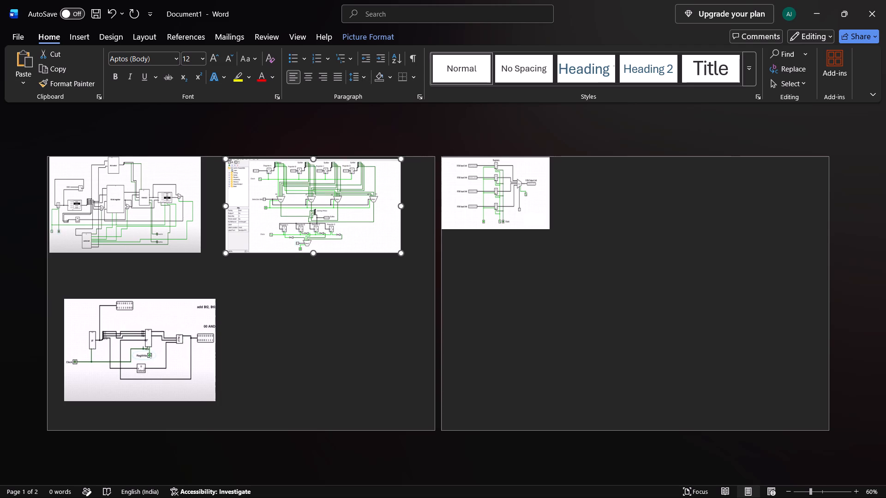
pyautogui.moveTo(307, 158); pyautogui.dragTo(307, 157)
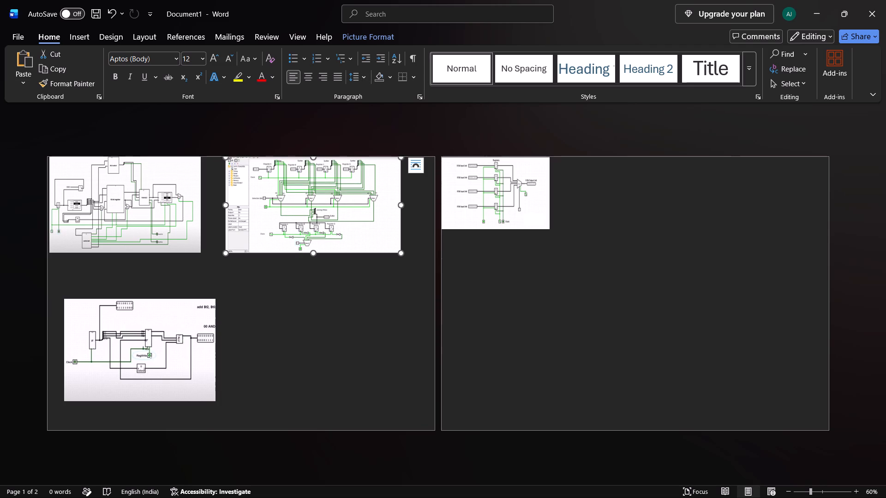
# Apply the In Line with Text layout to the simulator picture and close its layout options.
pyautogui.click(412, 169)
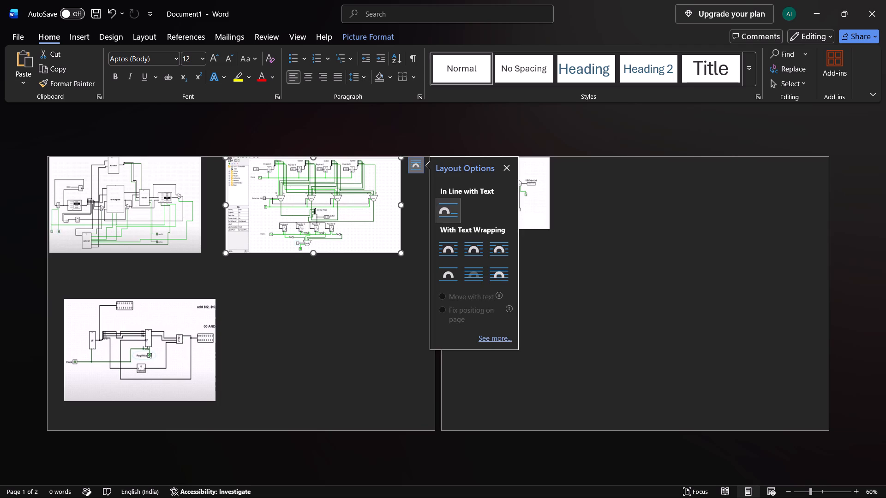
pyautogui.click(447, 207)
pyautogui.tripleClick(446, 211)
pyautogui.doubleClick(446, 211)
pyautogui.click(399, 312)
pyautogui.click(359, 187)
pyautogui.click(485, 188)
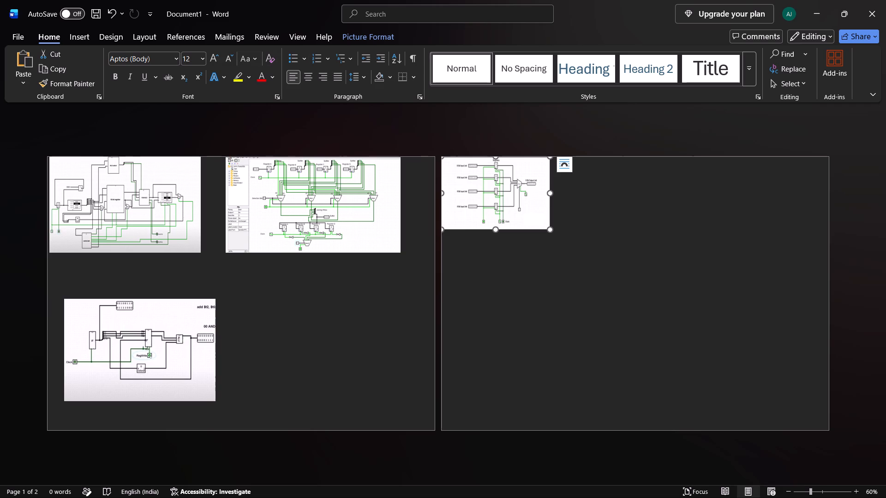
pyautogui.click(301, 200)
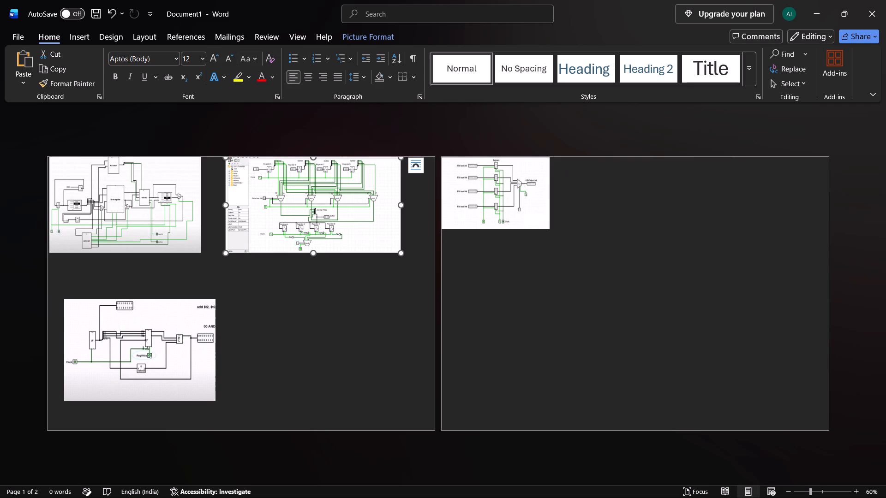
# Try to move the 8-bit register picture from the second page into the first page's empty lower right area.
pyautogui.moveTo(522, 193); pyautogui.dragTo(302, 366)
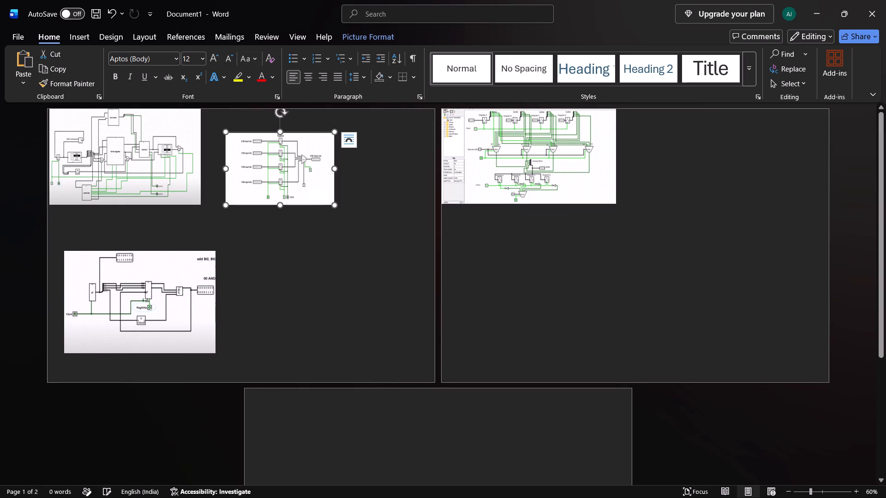
# Move the 8-bit register, simulator and control unit pictures one by one from the first page onto the second page.
pyautogui.moveTo(304, 162); pyautogui.dragTo(609, 350)
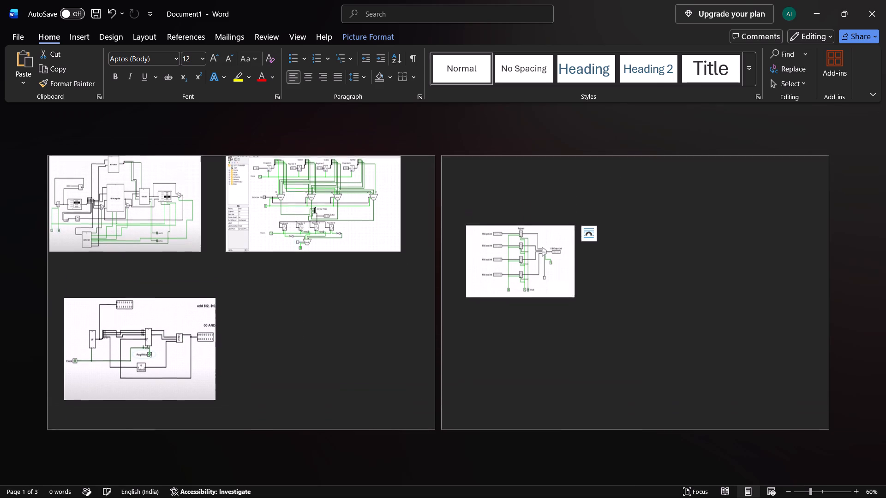
pyautogui.moveTo(334, 235); pyautogui.dragTo(790, 315)
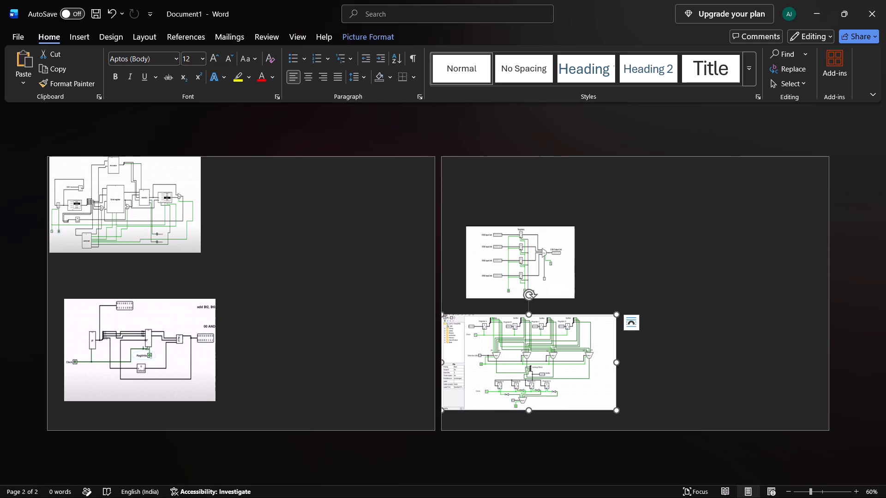
pyautogui.moveTo(170, 216); pyautogui.dragTo(599, 232)
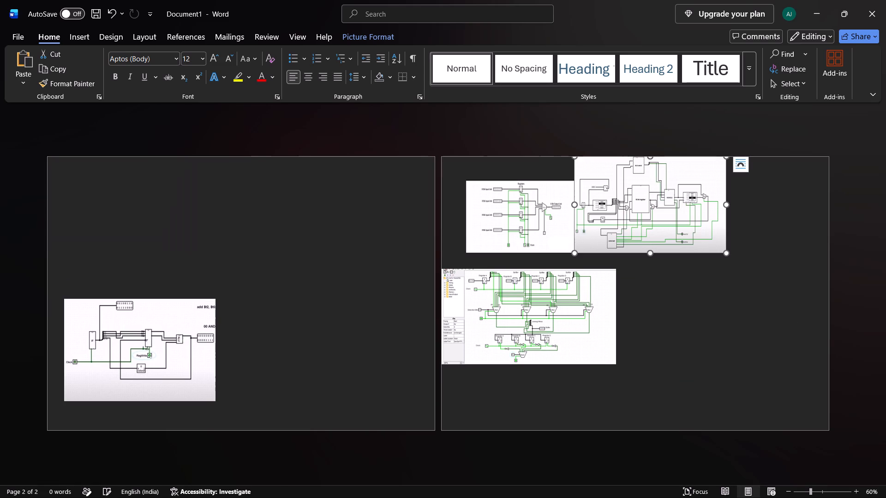
# Move the floating circuit picture from the first page to the second page's left edge, below the simulator picture.
pyautogui.moveTo(197, 326); pyautogui.dragTo(653, 327)
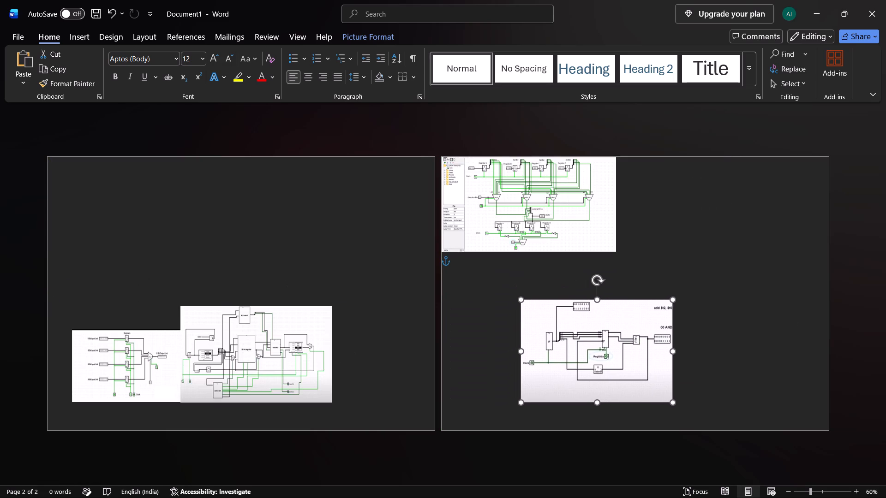
pyautogui.moveTo(653, 327); pyautogui.dragTo(568, 333)
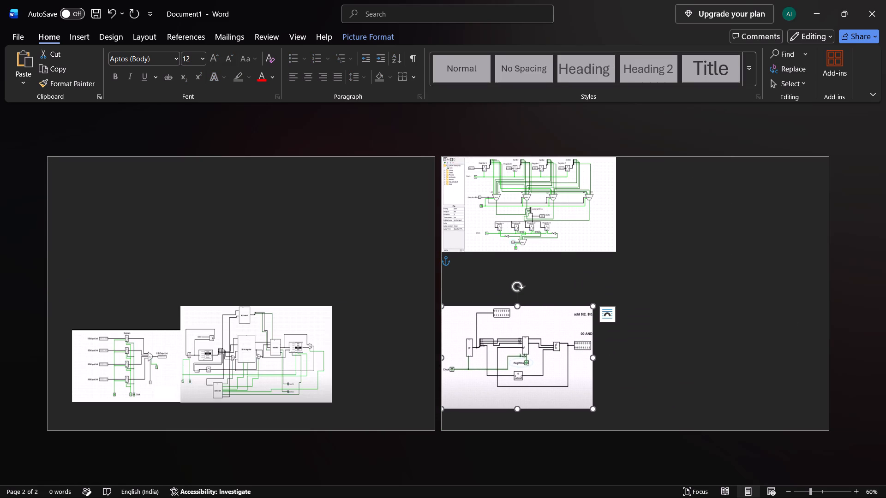
# Center the paragraphs holding the 8-bit register, control unit and simulator pictures across both pages.
pyautogui.moveTo(747, 309); pyautogui.dragTo(49, 317)
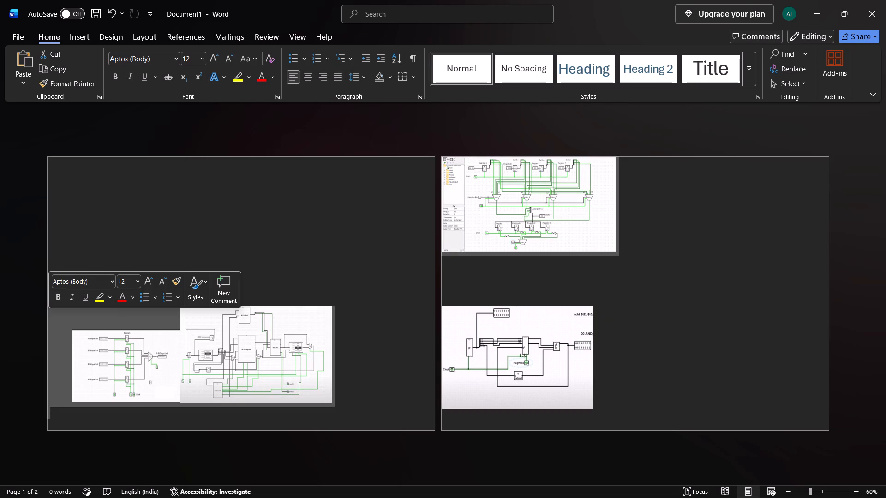
pyautogui.click(824, 41)
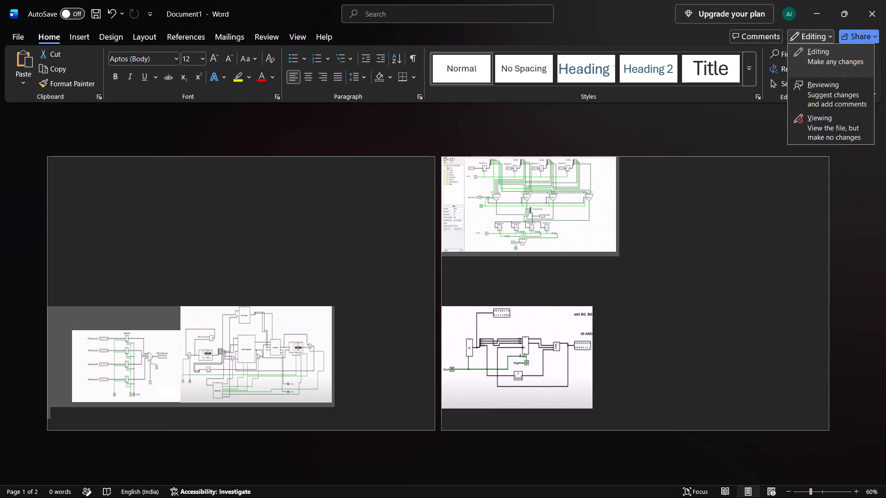
pyautogui.click(823, 40)
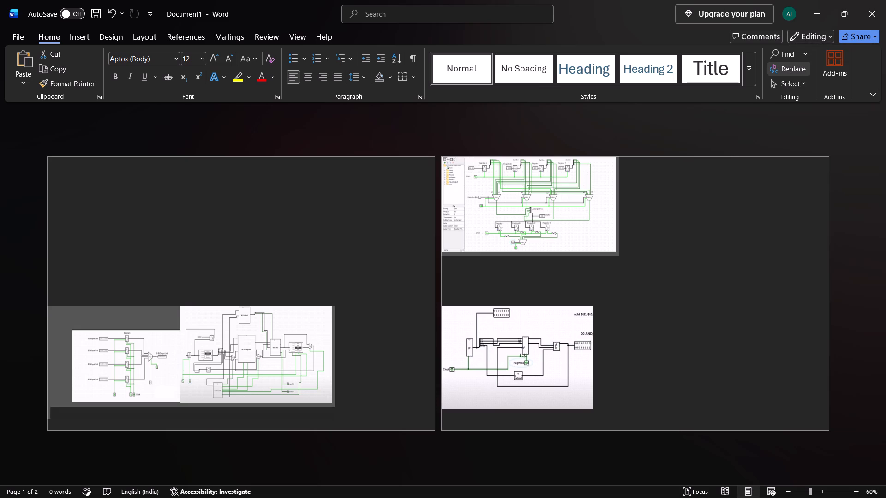
pyautogui.click(308, 78)
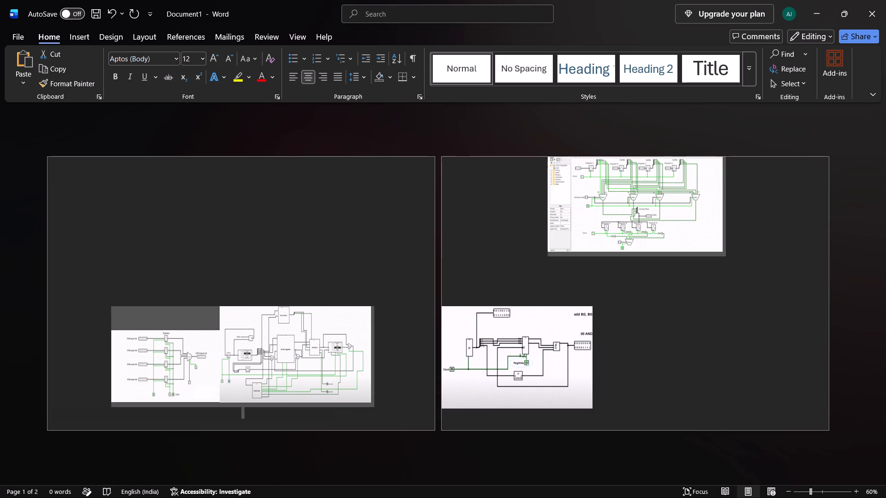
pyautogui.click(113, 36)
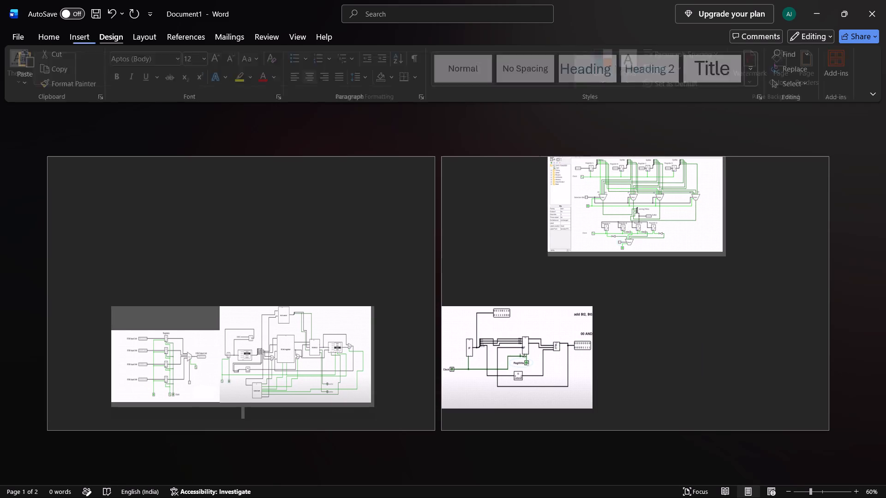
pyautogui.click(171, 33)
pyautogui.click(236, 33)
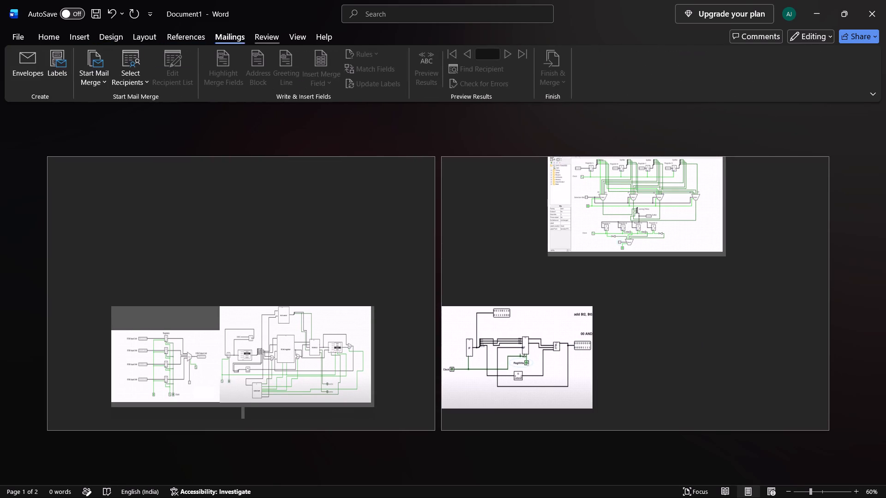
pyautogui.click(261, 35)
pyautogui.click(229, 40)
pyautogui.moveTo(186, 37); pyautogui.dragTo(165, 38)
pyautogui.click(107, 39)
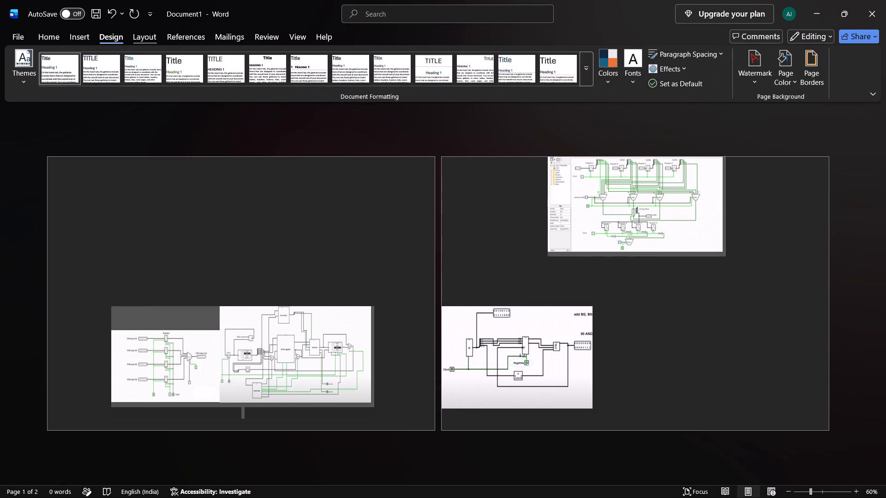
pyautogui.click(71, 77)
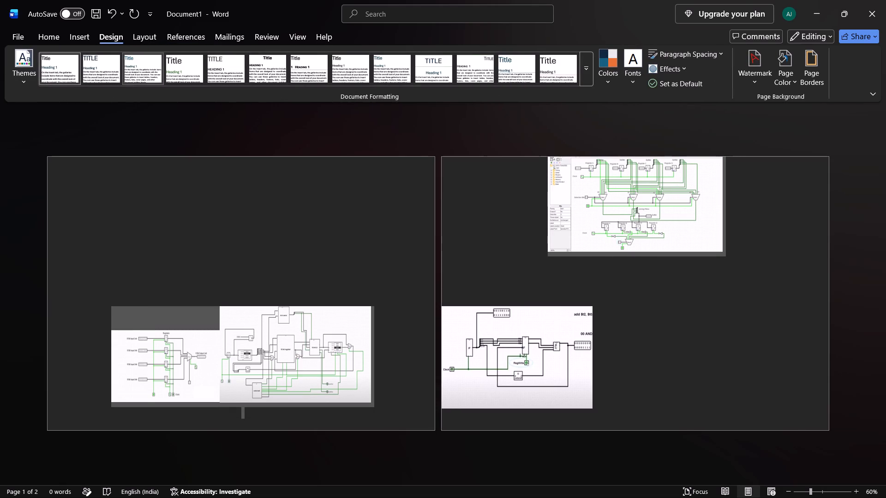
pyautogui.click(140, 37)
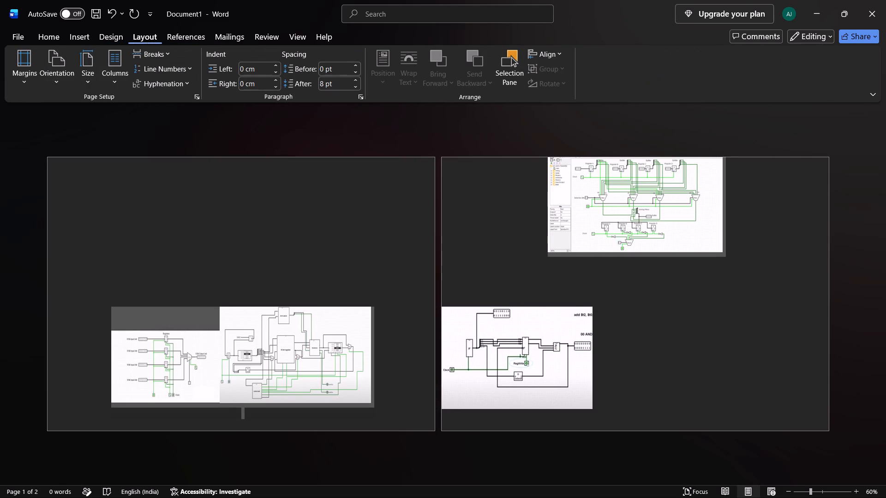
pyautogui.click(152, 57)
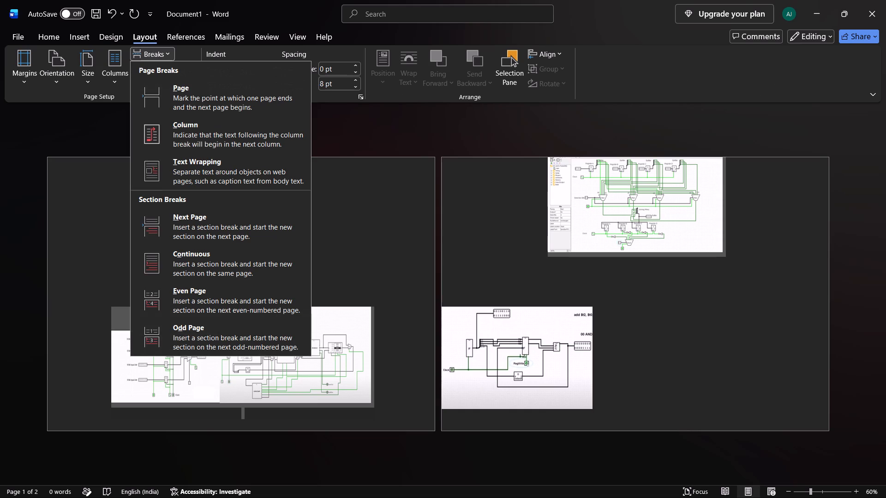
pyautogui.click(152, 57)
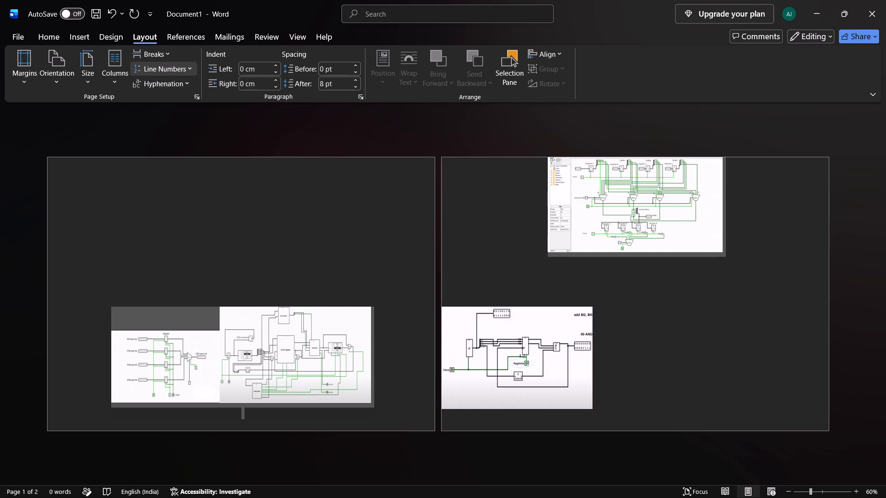
# Set the selected picture paragraphs to a two-column layout.
pyautogui.click(120, 67)
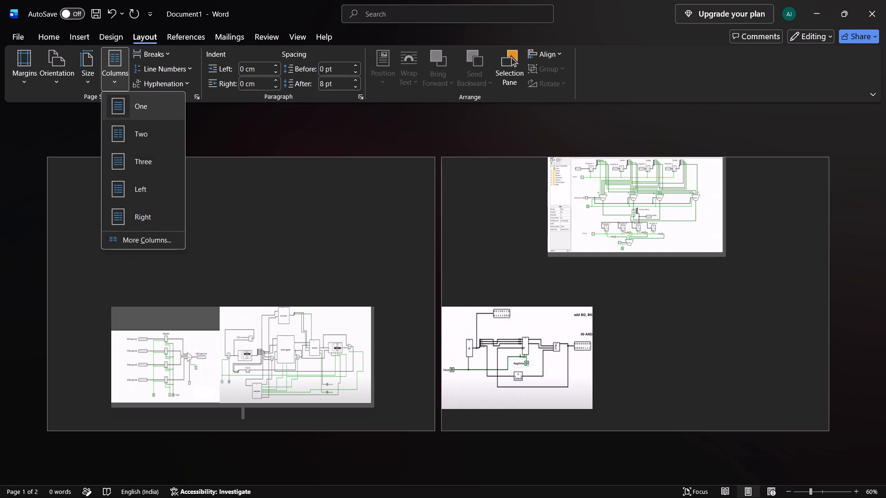
pyautogui.click(155, 130)
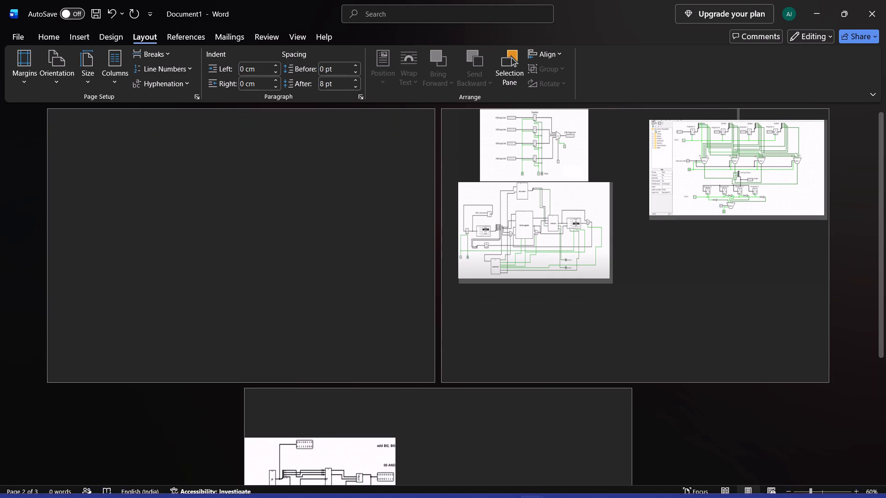
# Move the floating circuit picture to the first page's upper left corner and the 8-bit register picture onto the same page.
pyautogui.moveTo(310, 450); pyautogui.dragTo(115, 288)
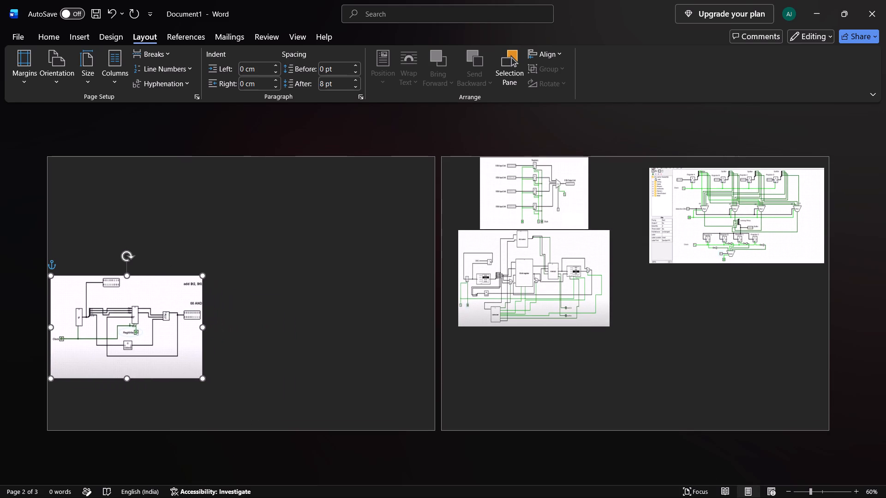
pyautogui.moveTo(525, 201); pyautogui.dragTo(84, 220)
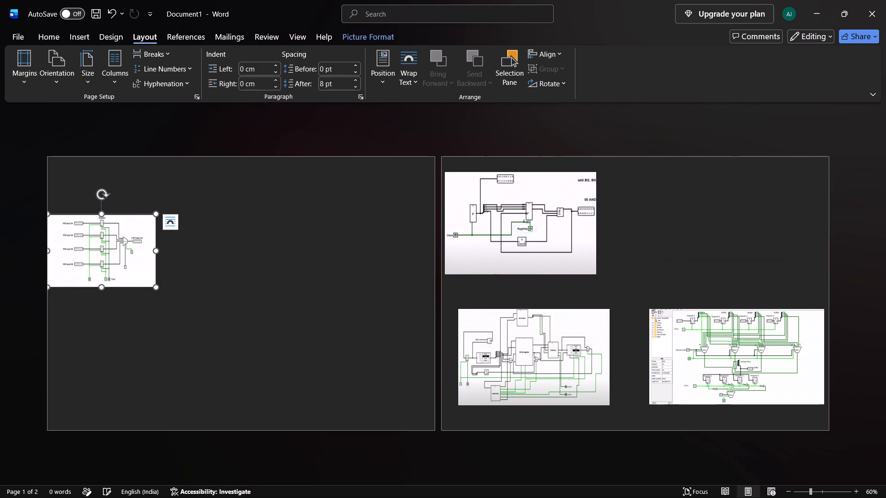
pyautogui.moveTo(503, 235); pyautogui.dragTo(21, 228)
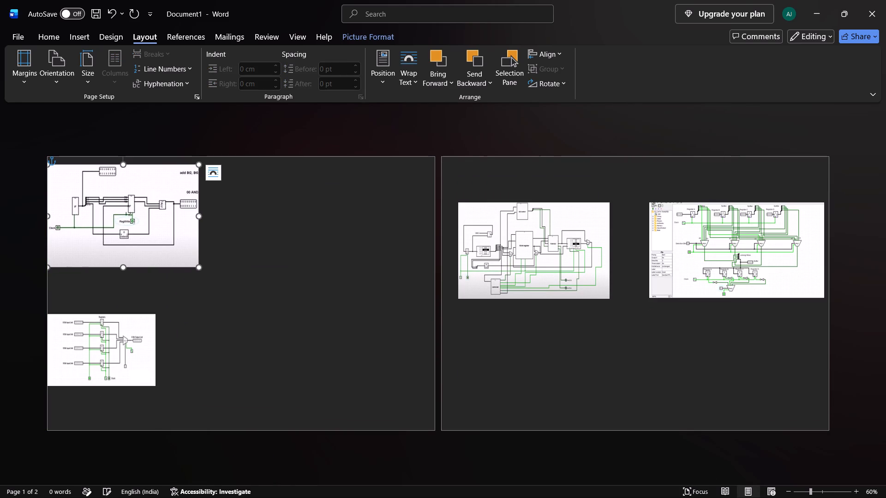
# Try to gather the control unit, simulator and 8-bit register pictures below the floating circuit picture on the first page.
pyautogui.moveTo(563, 251); pyautogui.dragTo(356, 208)
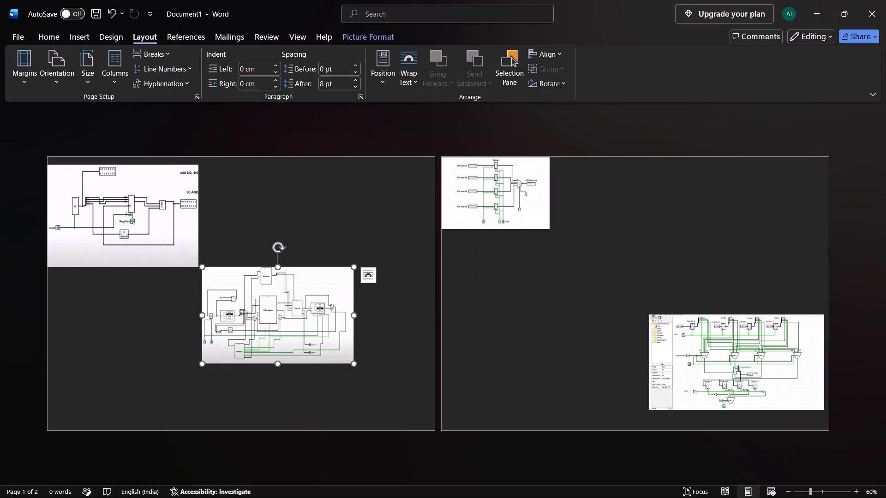
pyautogui.moveTo(712, 345); pyautogui.dragTo(342, 261)
pyautogui.moveTo(493, 306); pyautogui.dragTo(348, 353)
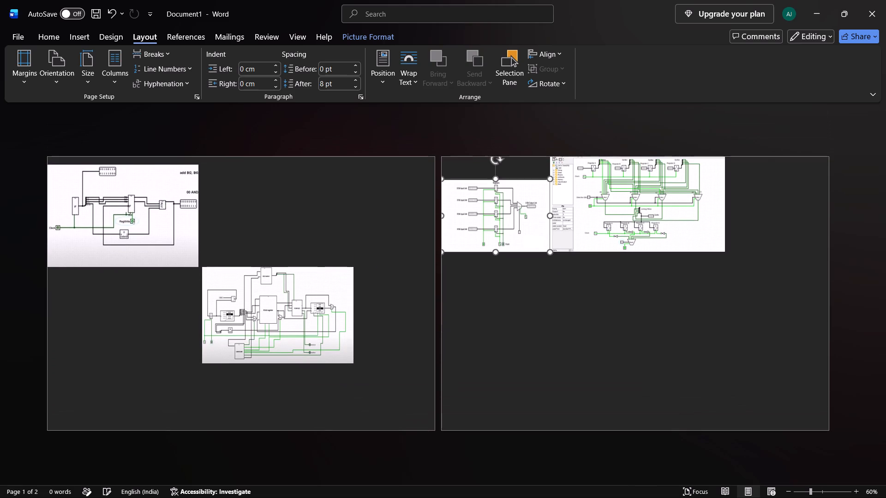
pyautogui.moveTo(524, 227); pyautogui.dragTo(117, 268)
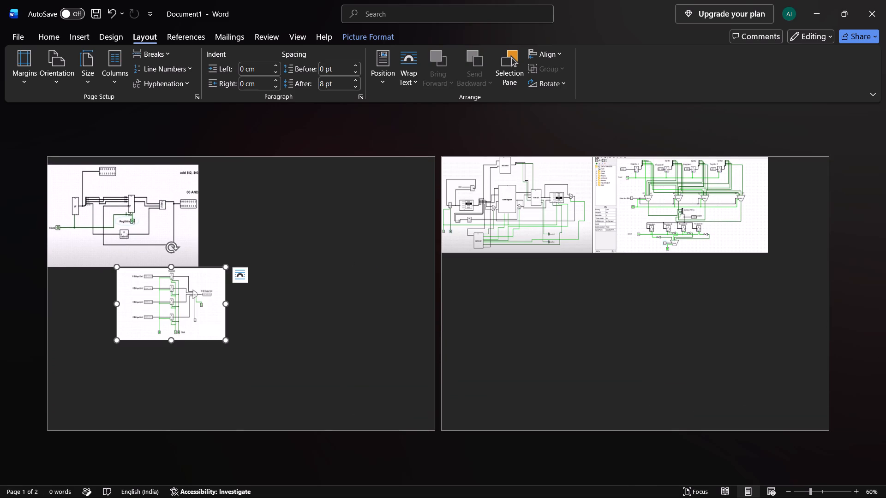
# Reduce the spacing after the 8-bit register picture's paragraph to 0 pt.
pyautogui.doubleClick(357, 87)
pyautogui.click(505, 191)
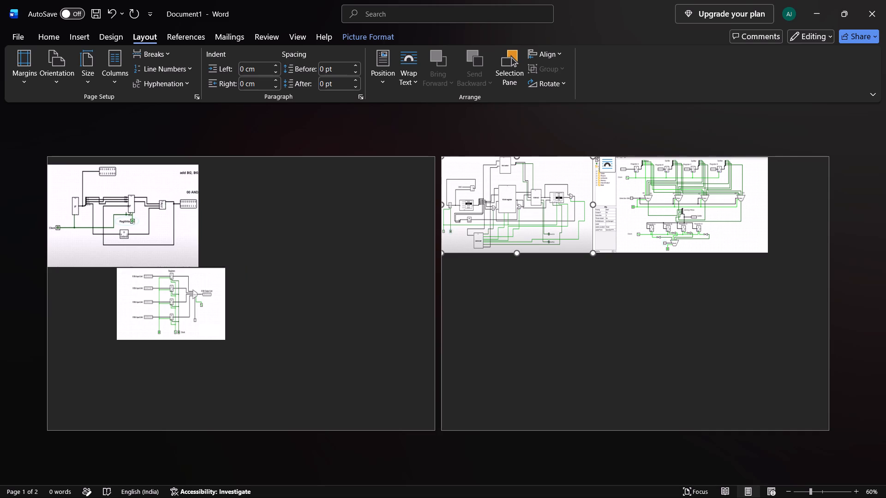
pyautogui.click(644, 209)
pyautogui.click(166, 198)
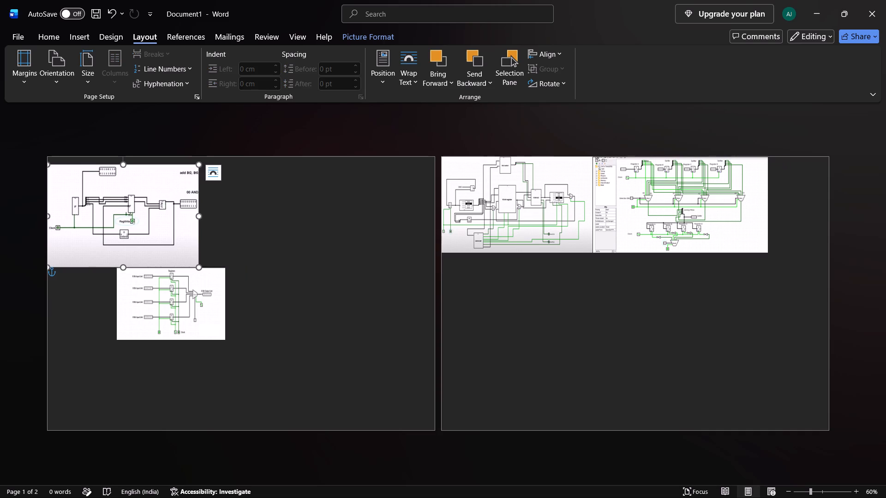
pyautogui.click(169, 296)
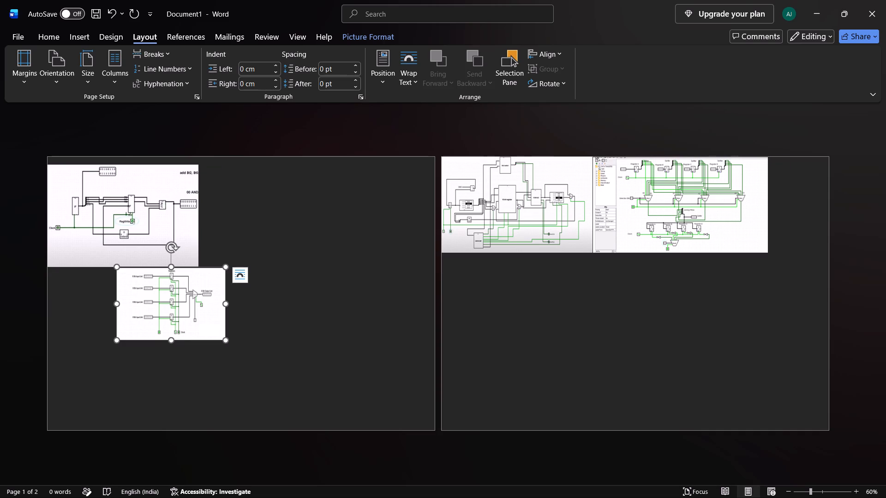
# Rearrange the first page so the floating circuit picture sits in its upper right corner, with the 8-bit register picture lower left of it.
pyautogui.moveTo(170, 313); pyautogui.dragTo(474, 330)
pyautogui.moveTo(162, 188); pyautogui.dragTo(317, 223)
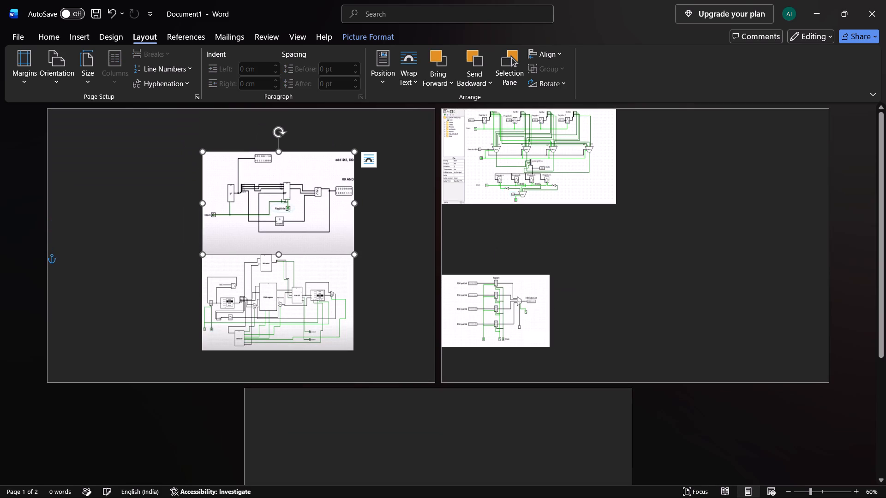
pyautogui.moveTo(529, 302); pyautogui.dragTo(117, 259)
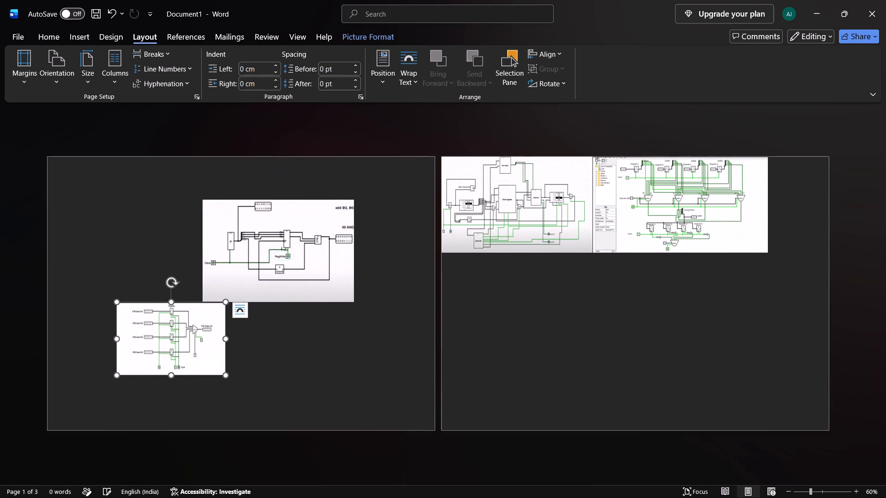
pyautogui.moveTo(267, 260); pyautogui.dragTo(343, 224)
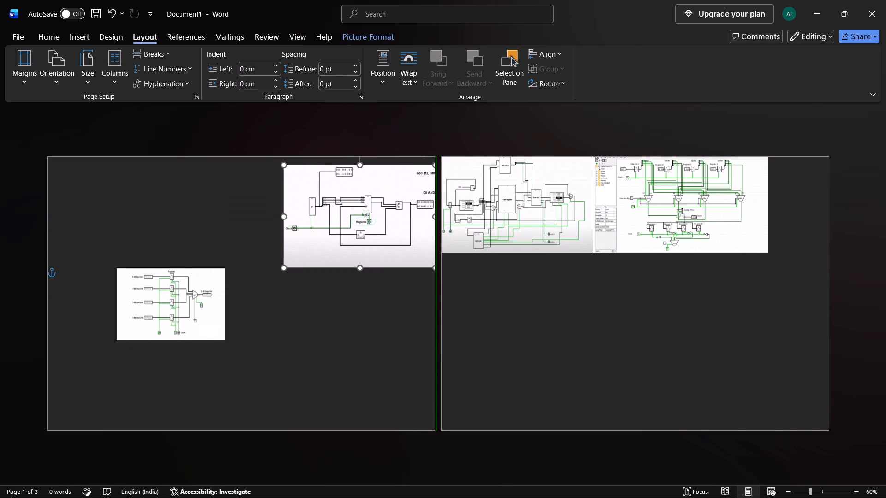
pyautogui.moveTo(343, 224); pyautogui.dragTo(343, 213)
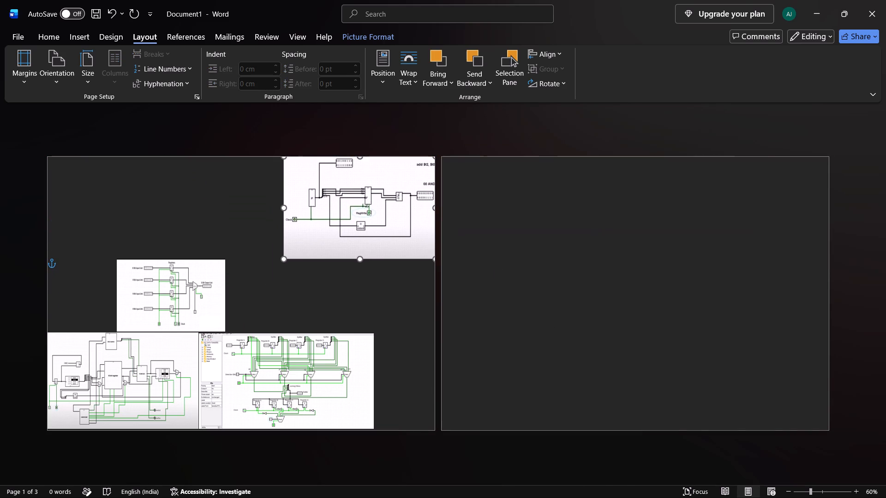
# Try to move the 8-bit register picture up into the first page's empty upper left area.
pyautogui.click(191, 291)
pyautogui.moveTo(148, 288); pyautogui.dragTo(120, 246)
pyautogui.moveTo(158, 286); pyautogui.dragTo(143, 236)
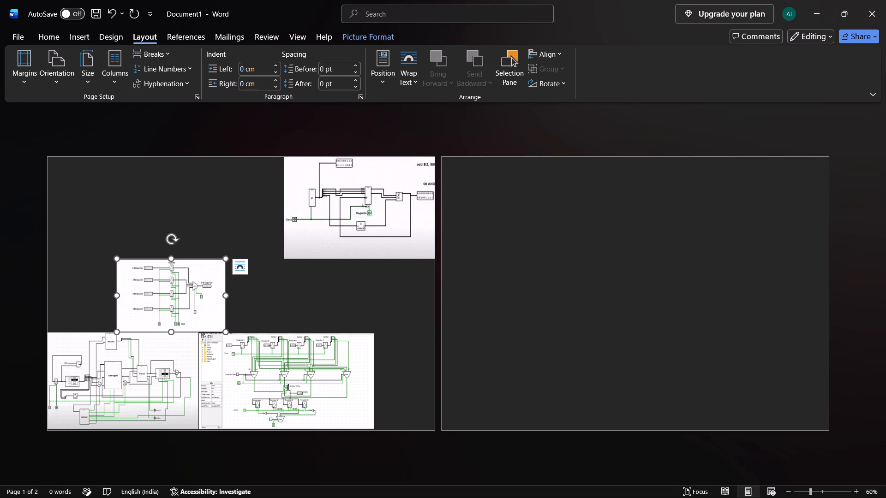
# Shrink the 8-bit register picture slightly from its corner.
pyautogui.moveTo(117, 258); pyautogui.dragTo(125, 261)
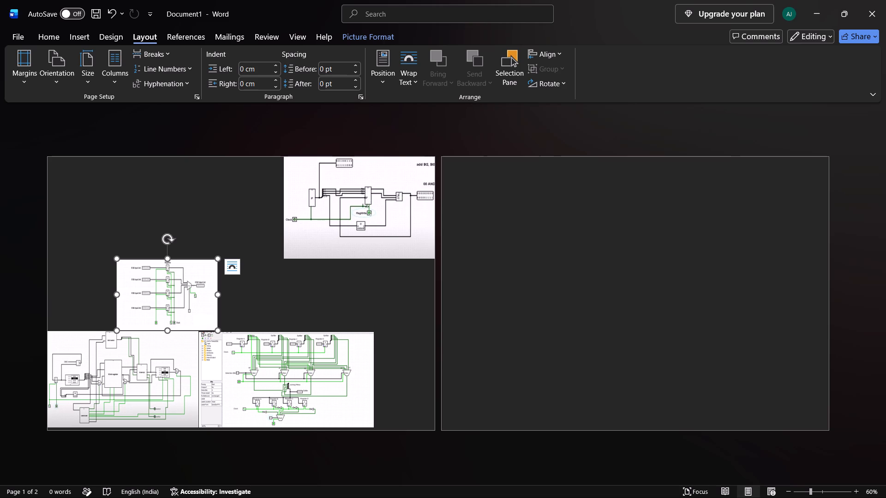
# Delete the blank spaces in front of the 8-bit register picture on the first page.
pyautogui.click(102, 280)
pyautogui.press('BackSpace')
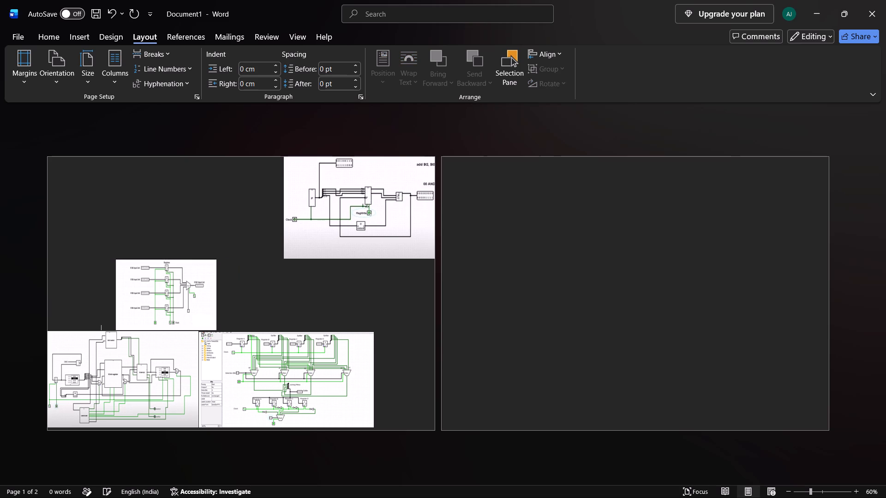
pyautogui.press('BackSpace')
pyautogui.press('BackSpace')
pyautogui.press('BackSpace')
pyautogui.press('BackSpace')
pyautogui.press('BackSpace')
pyautogui.press('BackSpace')
pyautogui.press('BackSpace')
pyautogui.press('BackSpace')
pyautogui.press('BackSpace')
pyautogui.press('BackSpace')
pyautogui.press('BackSpace')
pyautogui.press('BackSpace')
pyautogui.press('BackSpace')
pyautogui.press('BackSpace')
pyautogui.press('BackSpace')
pyautogui.press('BackSpace')
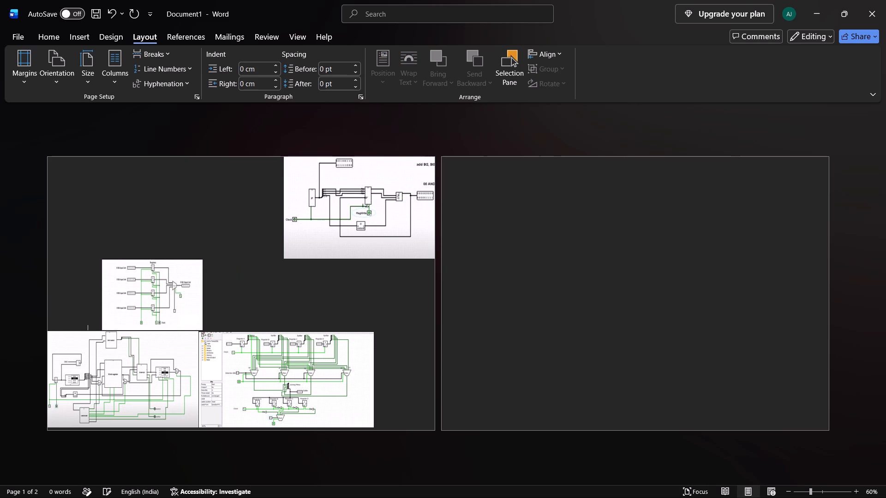
pyautogui.press('BackSpace')
pyautogui.press('BackSpace')
pyautogui.press('BackSpace')
pyautogui.press('BackSpace')
pyautogui.press('BackSpace')
pyautogui.press('BackSpace')
pyautogui.press('BackSpace')
pyautogui.press('BackSpace')
pyautogui.press('BackSpace')
pyautogui.press('BackSpace')
pyautogui.press('BackSpace')
pyautogui.press('BackSpace')
pyautogui.press('BackSpace')
pyautogui.press('BackSpace')
pyautogui.press('BackSpace')
pyautogui.press('BackSpace')
pyautogui.press('BackSpace')
pyautogui.press('BackSpace')
pyautogui.press('BackSpace')
pyautogui.press('BackSpace')
pyautogui.press('BackSpace')
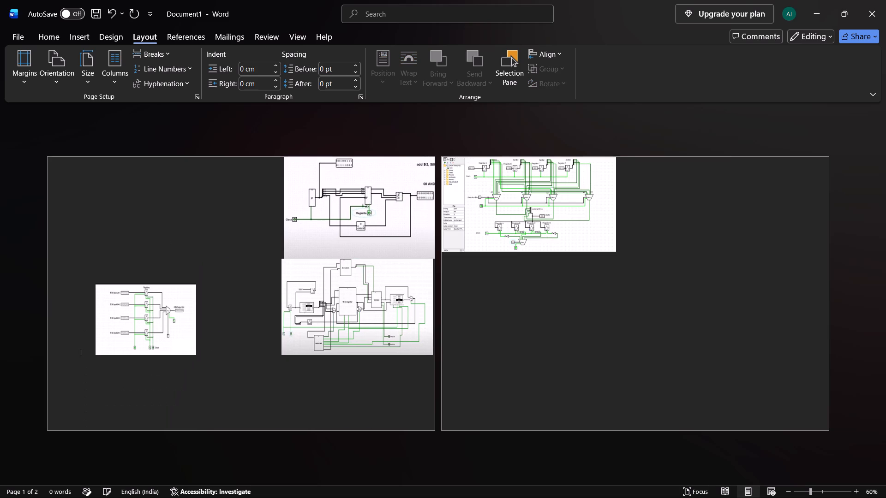
pyautogui.press('BackSpace')
pyautogui.press('BackSpace')
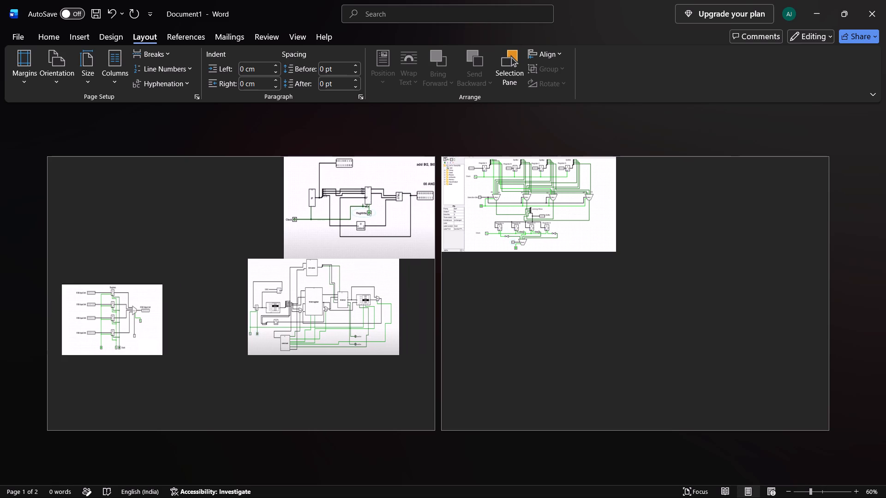
pyautogui.press('BackSpace')
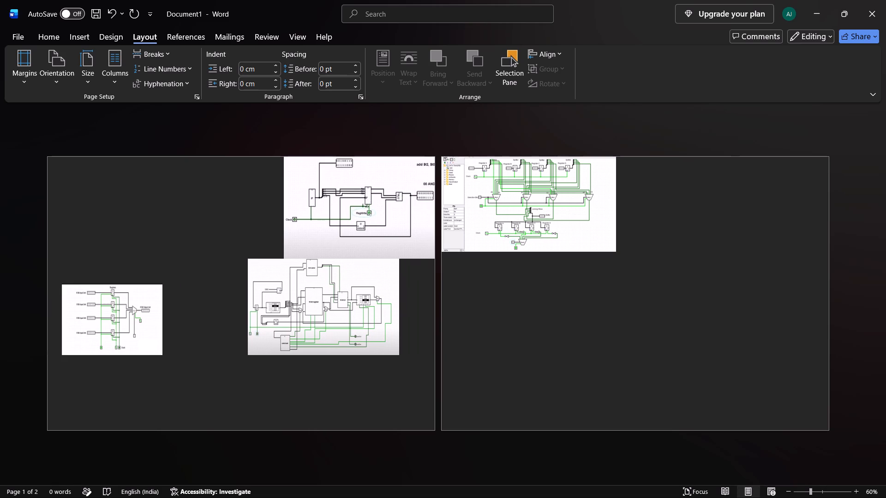
# Delete a few blank spaces between the 8-bit register and control unit pictures.
pyautogui.click(262, 188)
pyautogui.moveTo(244, 229); pyautogui.dragTo(238, 234)
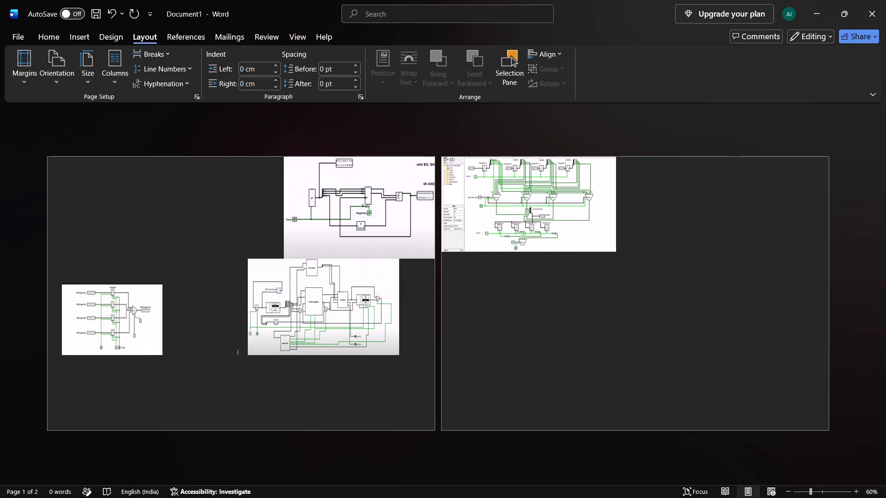
pyautogui.click(215, 253)
pyautogui.press('BackSpace')
pyautogui.press('BackSpace')
pyautogui.press('BackSpace')
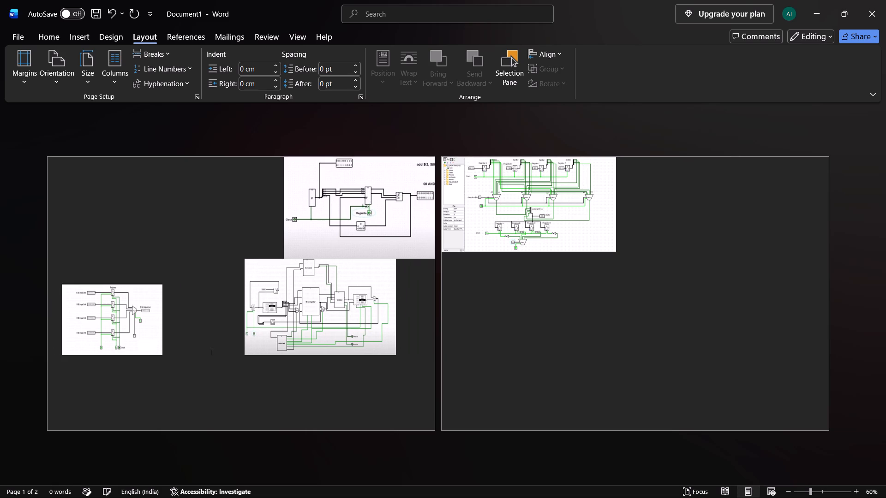
# Move the floating circuit picture from the first page's upper right corner to the second page's upper left area.
pyautogui.doubleClick(110, 241)
pyautogui.doubleClick(110, 241)
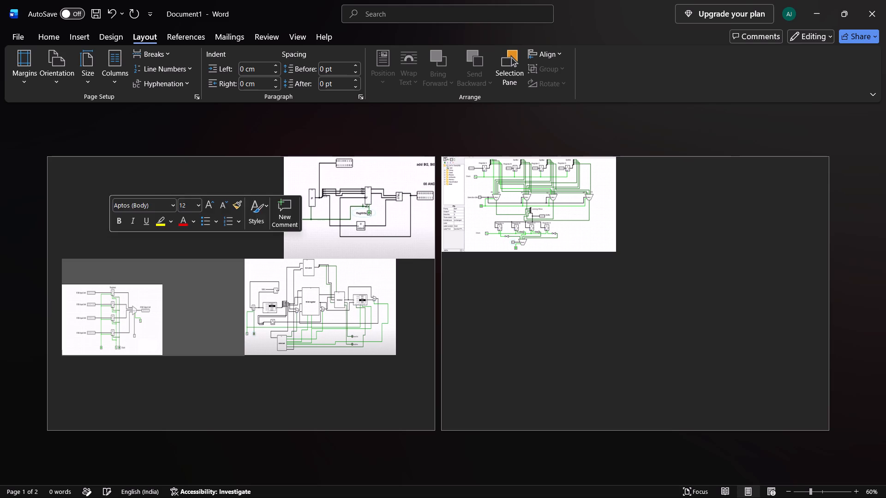
pyautogui.moveTo(354, 235); pyautogui.dragTo(533, 327)
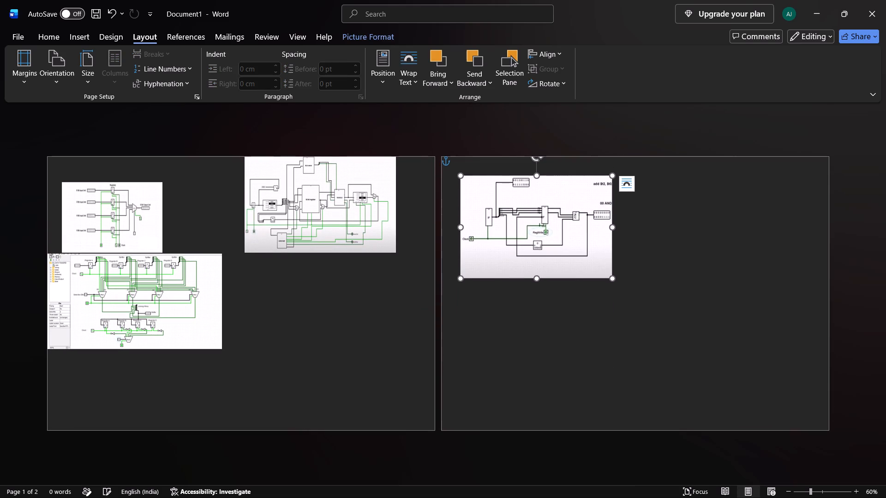
pyautogui.moveTo(541, 246); pyautogui.dragTo(542, 251)
# Shrink the floating circuit picture on the second page and move it to the first page's lower right area.
pyautogui.moveTo(542, 251); pyautogui.dragTo(449, 315)
pyautogui.moveTo(441, 319); pyautogui.dragTo(379, 361)
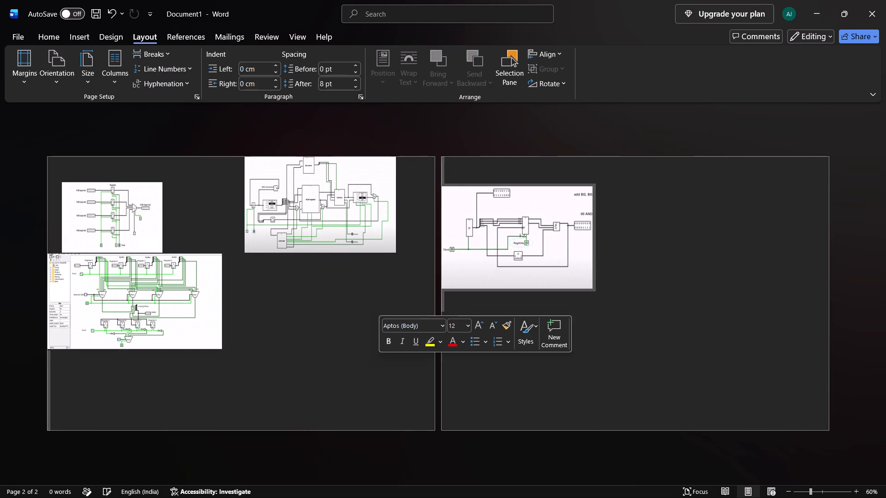
pyautogui.click(500, 274)
pyautogui.moveTo(593, 290); pyautogui.dragTo(558, 262)
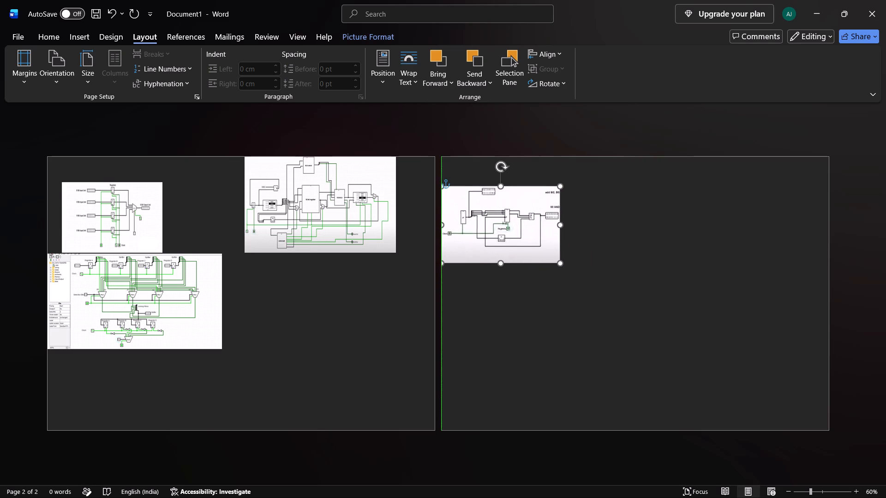
pyautogui.moveTo(558, 262); pyautogui.dragTo(553, 258)
pyautogui.moveTo(501, 225); pyautogui.dragTo(357, 380)
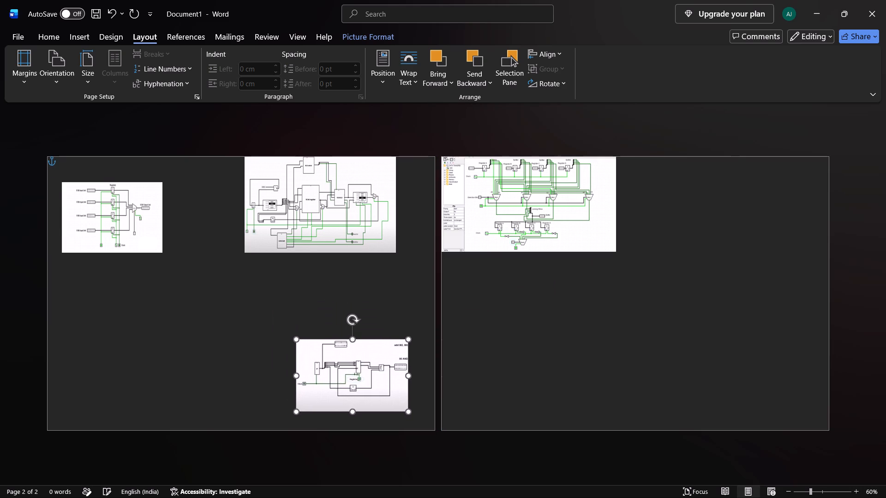
pyautogui.moveTo(357, 380); pyautogui.dragTo(357, 380)
# Move the four-register circuit picture with the sidebar from the second page to directly beside the first page's 8-bit register picture.
pyautogui.moveTo(504, 214); pyautogui.dragTo(152, 335)
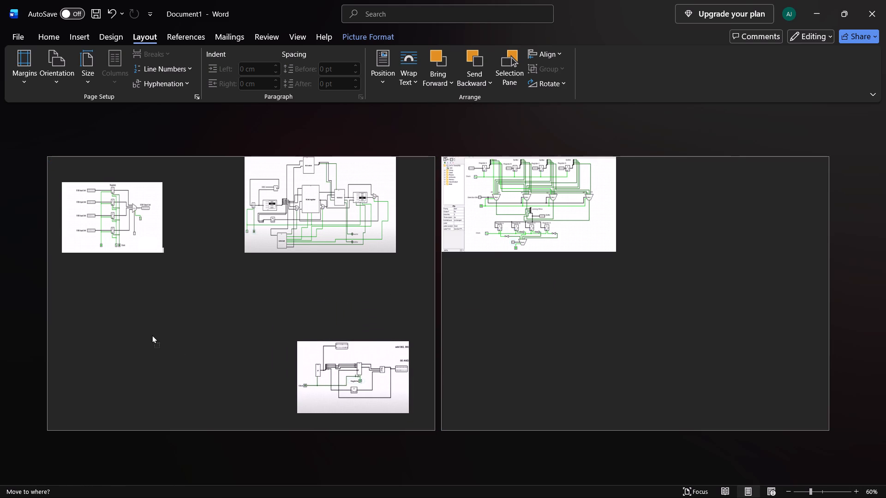
pyautogui.moveTo(152, 335); pyautogui.dragTo(146, 336)
# Shrink the control unit picture on the second page from its corner so it fits on the first page.
pyautogui.moveTo(617, 158); pyautogui.dragTo(522, 202)
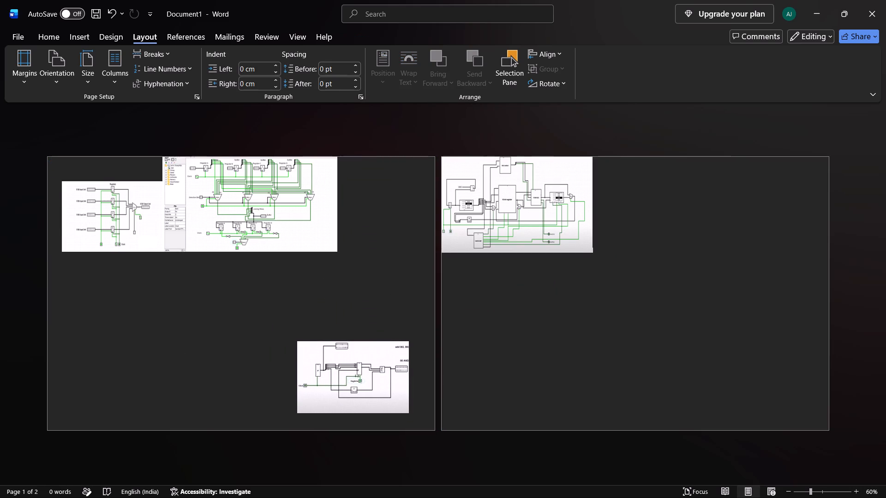
pyautogui.moveTo(541, 190); pyautogui.dragTo(281, 290)
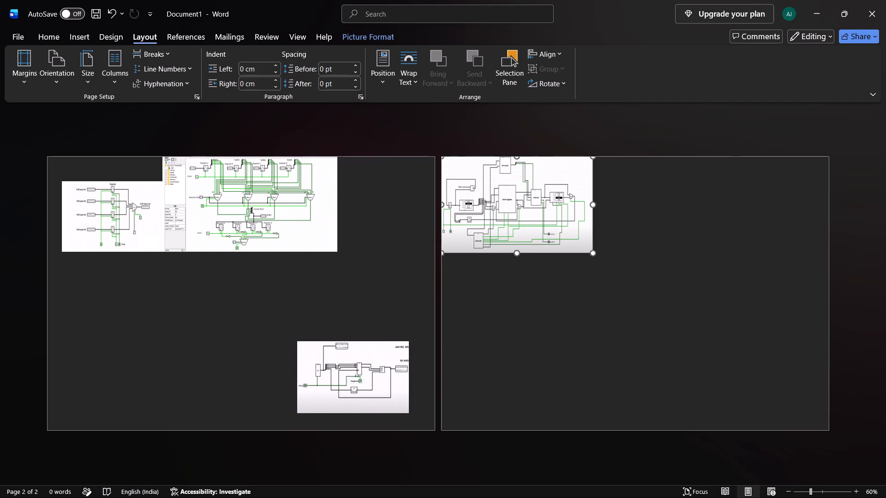
pyautogui.moveTo(592, 252); pyautogui.dragTo(548, 222)
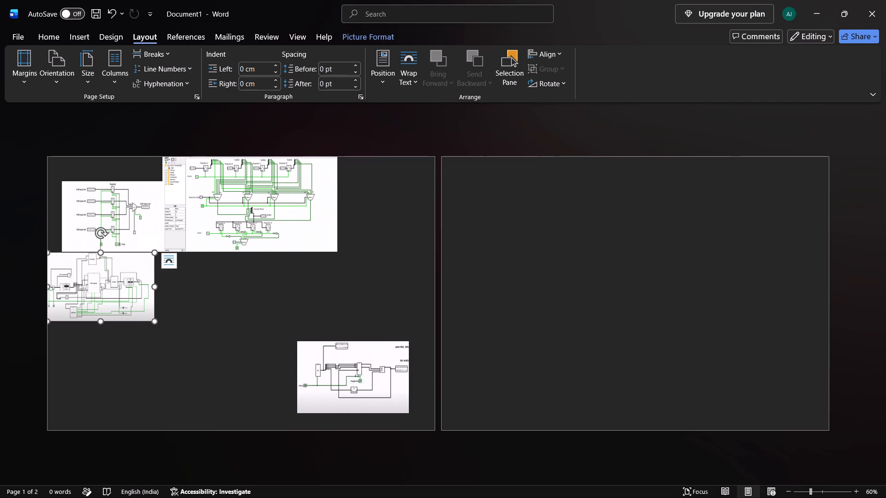
# Insert 20 blank spaces between the 8-bit register picture and the four-register circuit picture on the first page.
pyautogui.click(173, 217)
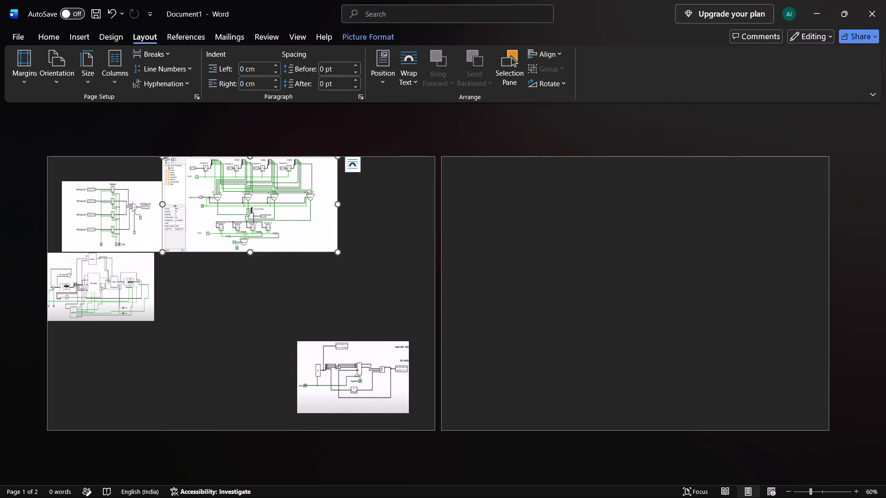
pyautogui.press('space')
pyautogui.press('space')
pyautogui.press('space')
pyautogui.press('space')
pyautogui.press('space')
pyautogui.press('space')
pyautogui.press('space')
pyautogui.press('space')
pyautogui.press('space')
pyautogui.press('space')
pyautogui.press('space')
pyautogui.press('space')
pyautogui.press('space')
pyautogui.press('space')
pyautogui.press('space')
pyautogui.press('space')
pyautogui.press('space')
pyautogui.press('space')
pyautogui.press('space')
pyautogui.press('space')
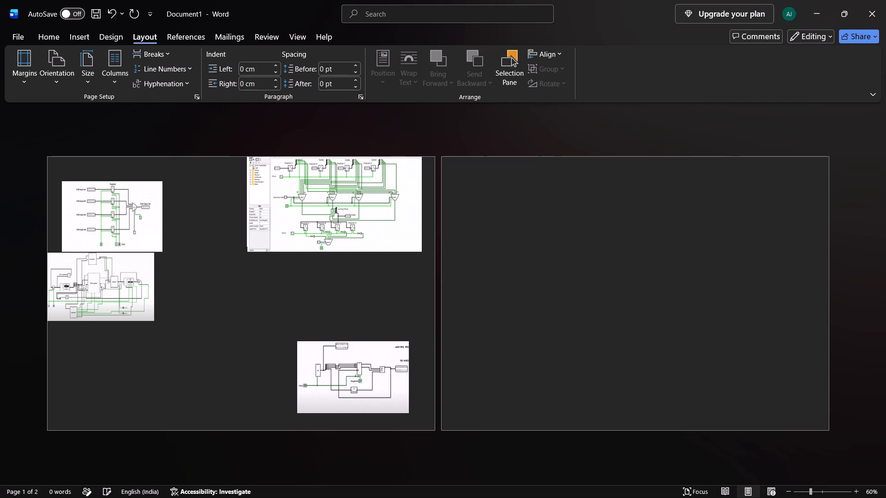
# Move the floating circuit picture from the first page's lower right area to its upper left area.
pyautogui.moveTo(346, 379); pyautogui.dragTo(102, 215)
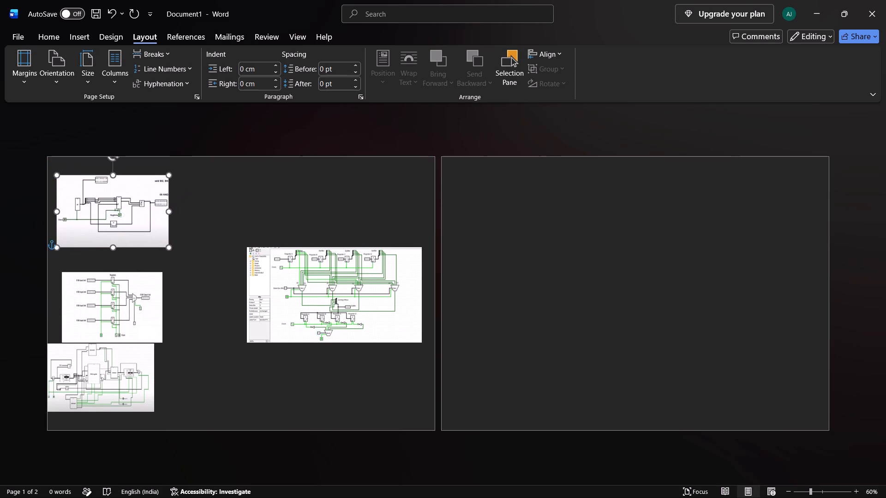
pyautogui.moveTo(102, 215); pyautogui.dragTo(108, 213)
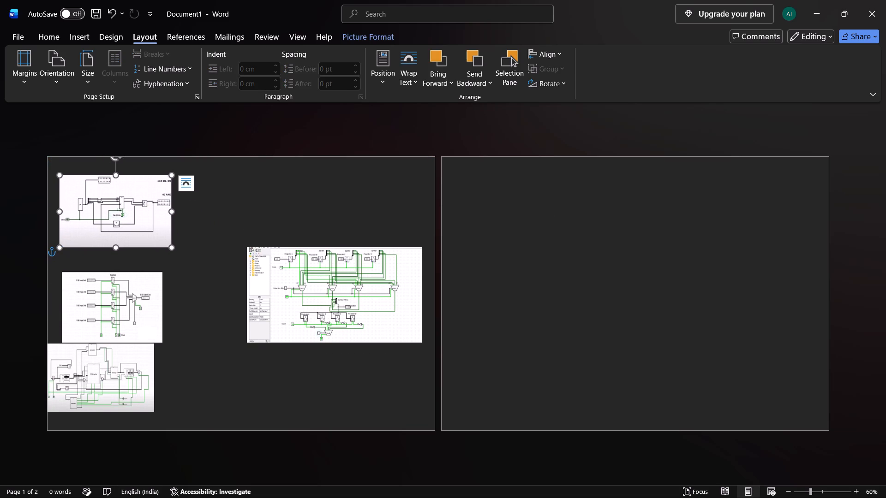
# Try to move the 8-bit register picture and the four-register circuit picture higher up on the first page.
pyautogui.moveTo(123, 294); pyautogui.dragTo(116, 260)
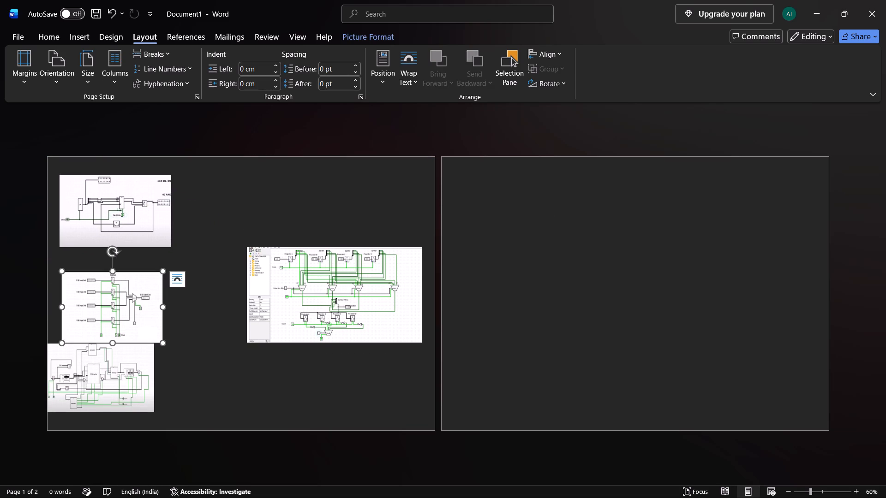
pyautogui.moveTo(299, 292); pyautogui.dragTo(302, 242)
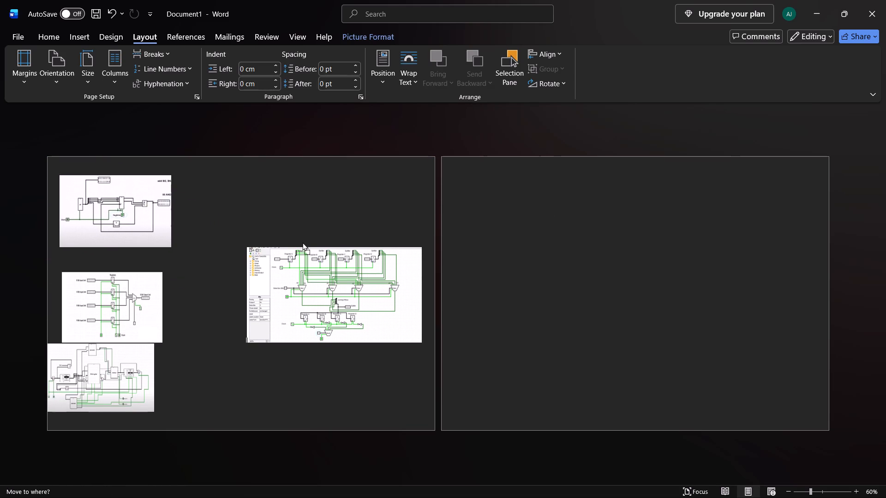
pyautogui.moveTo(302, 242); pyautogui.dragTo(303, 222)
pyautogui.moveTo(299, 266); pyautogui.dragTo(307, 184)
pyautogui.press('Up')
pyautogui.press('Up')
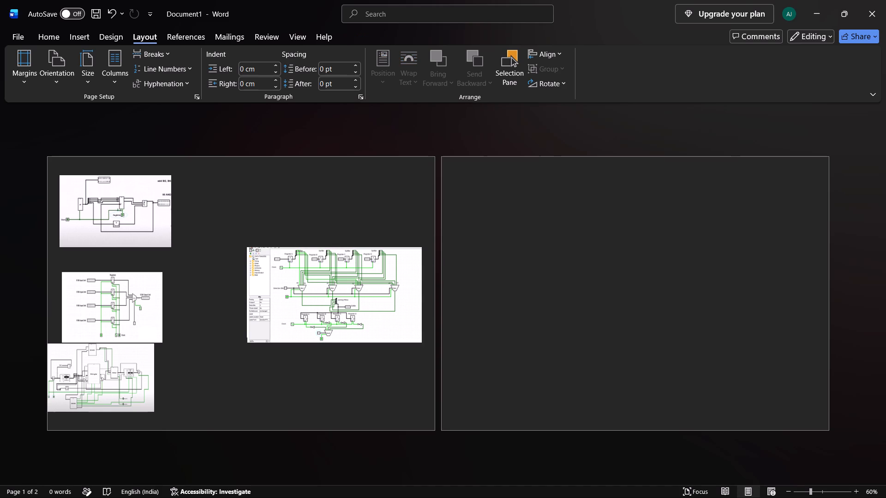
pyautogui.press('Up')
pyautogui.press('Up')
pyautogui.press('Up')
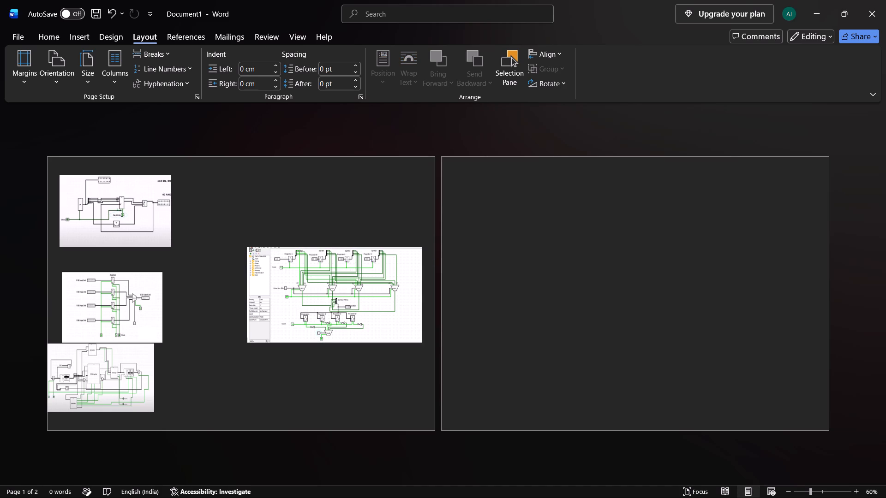
# Position the four-register circuit picture at the first page's top right with text wrapping.
pyautogui.click(341, 326)
pyautogui.click(382, 80)
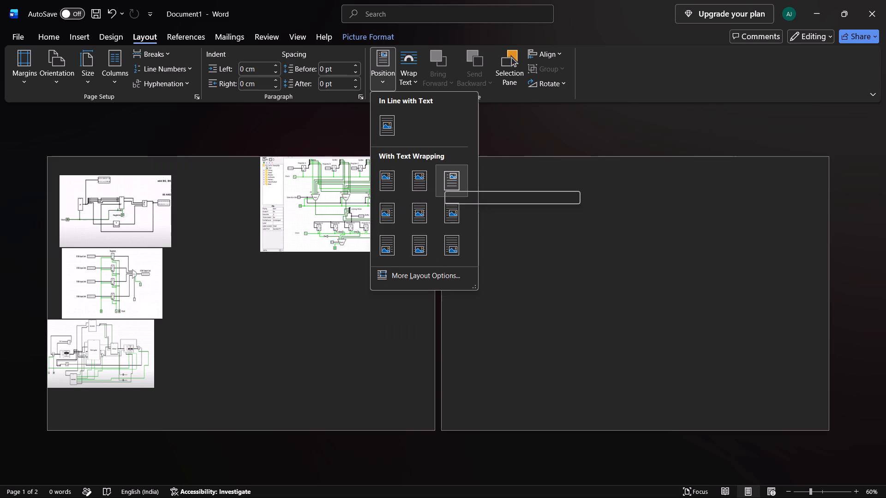
pyautogui.click(447, 186)
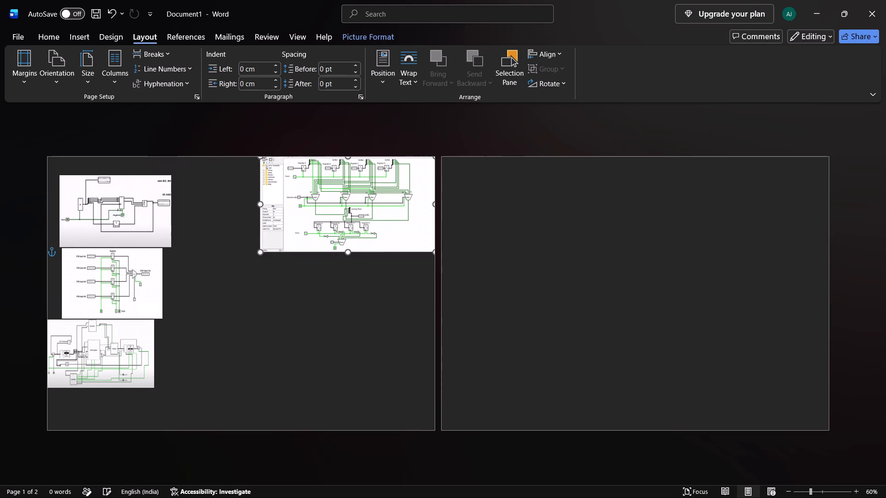
# Enlarge the floating circuit picture in the first page's upper left and stretch its top edge nearly to the page edge.
pyautogui.click(124, 216)
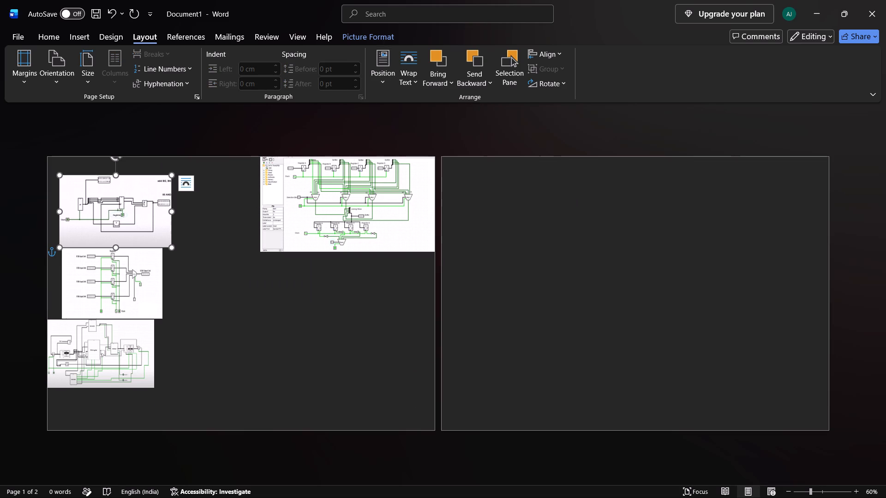
pyautogui.moveTo(173, 247); pyautogui.dragTo(214, 266)
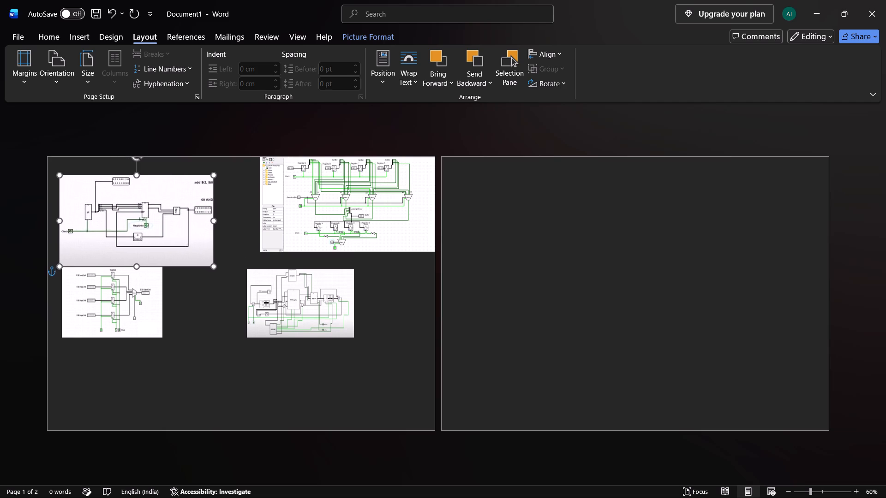
pyautogui.moveTo(214, 266); pyautogui.dragTo(231, 265)
pyautogui.moveTo(146, 174); pyautogui.dragTo(145, 163)
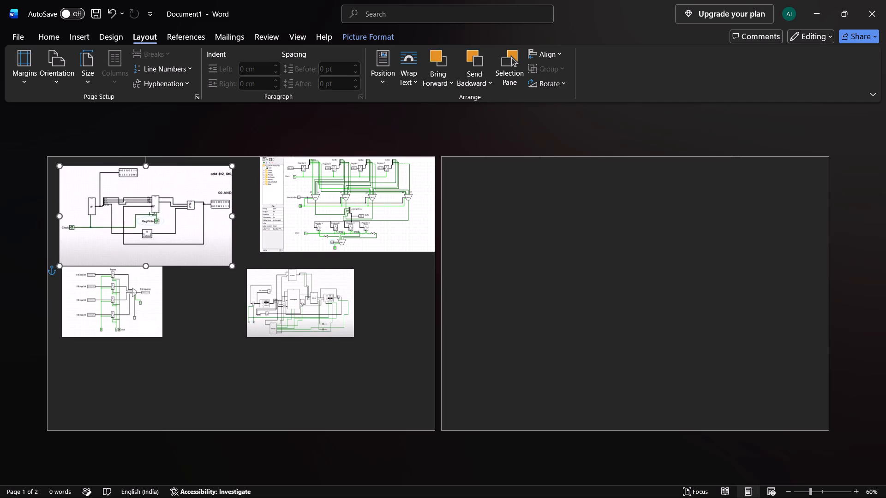
pyautogui.moveTo(145, 163); pyautogui.dragTo(145, 160)
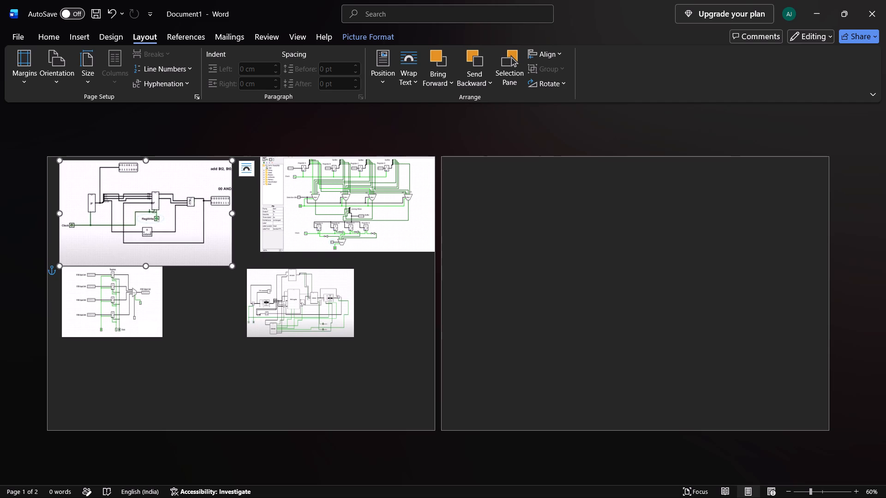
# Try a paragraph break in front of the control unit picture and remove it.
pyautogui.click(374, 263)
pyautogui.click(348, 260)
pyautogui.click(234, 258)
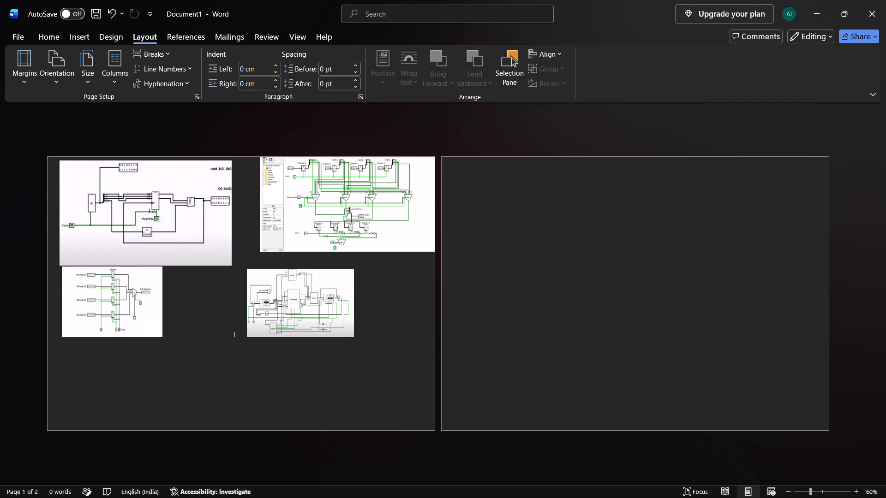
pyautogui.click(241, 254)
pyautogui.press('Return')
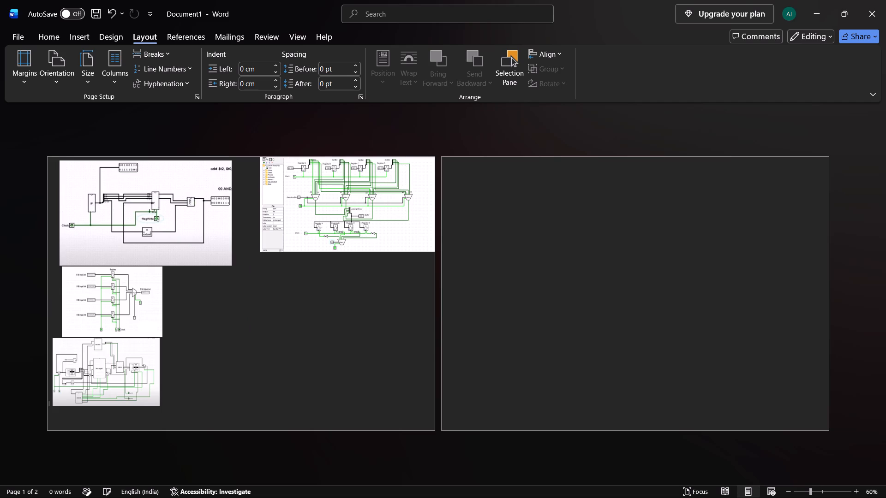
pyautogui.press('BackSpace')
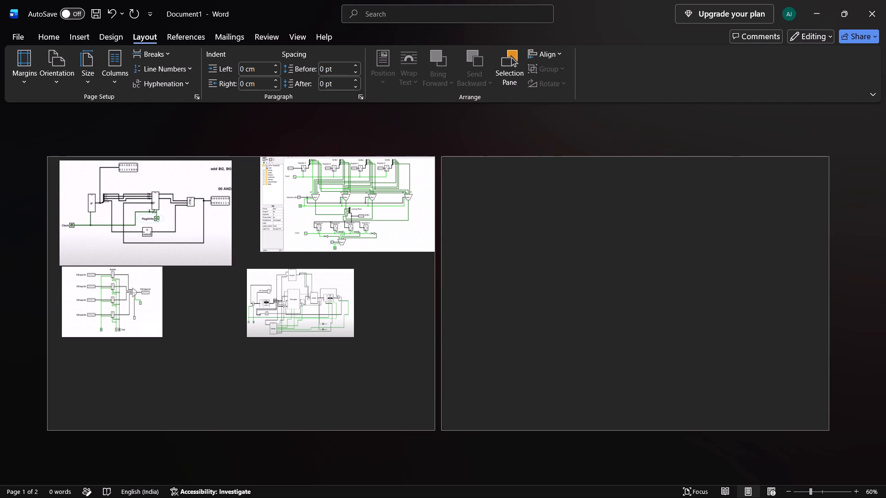
# Insert four paragraph breaks before the 8-bit register picture to push the lower picture row down the page.
pyautogui.click(148, 291)
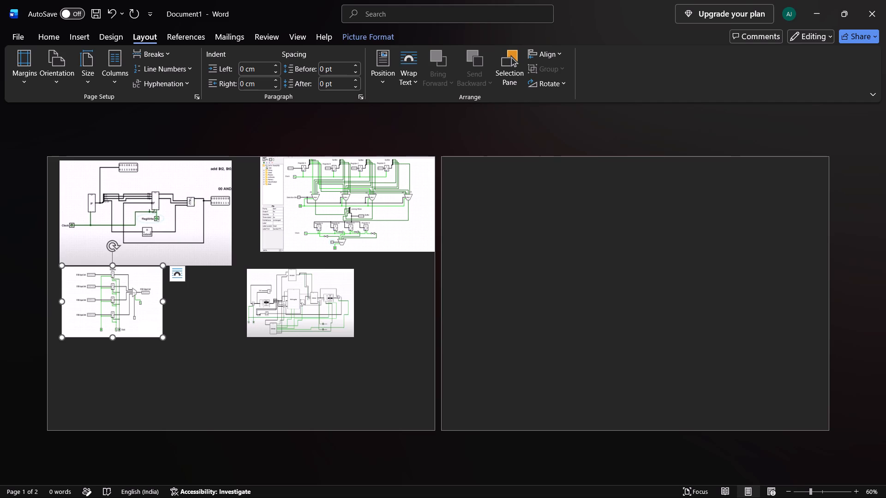
pyautogui.click(54, 294)
pyautogui.press('Return')
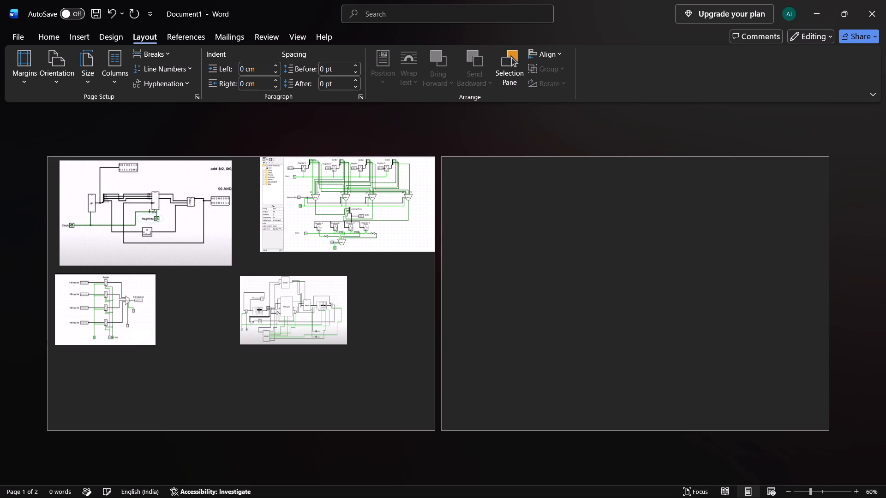
pyautogui.press('Return')
pyautogui.press('Return')
pyautogui.press('Return')
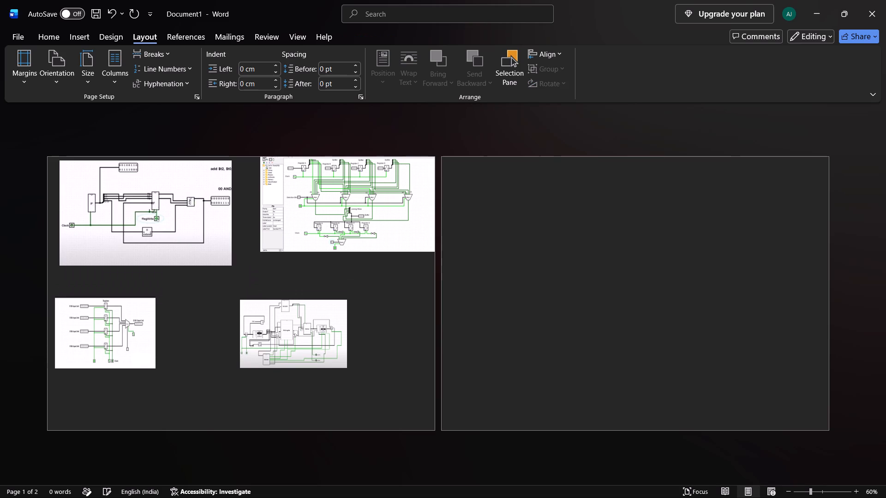
# Stretch the 8-bit register picture wider and taller.
pyautogui.click(122, 320)
pyautogui.moveTo(157, 332); pyautogui.dragTo(173, 336)
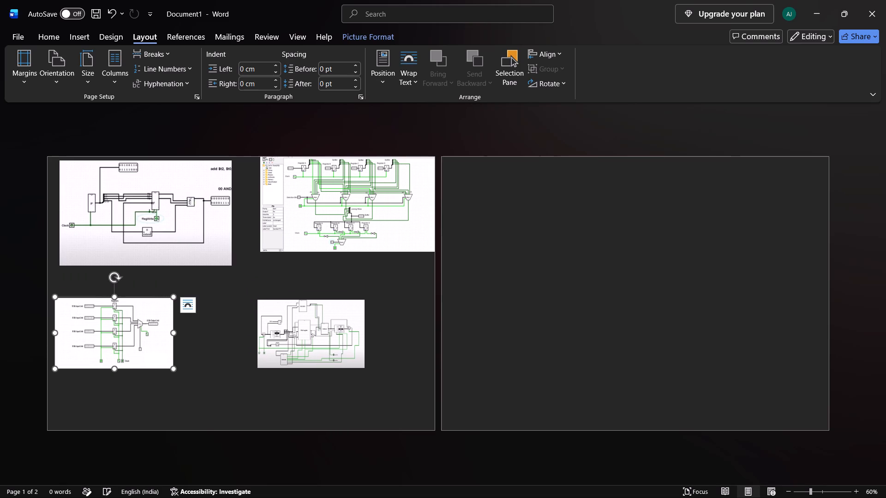
pyautogui.moveTo(115, 368); pyautogui.dragTo(114, 387)
# Stretch the control unit picture taller and considerably wider in the lower row.
pyautogui.click(269, 352)
pyautogui.moveTo(313, 319); pyautogui.dragTo(312, 307)
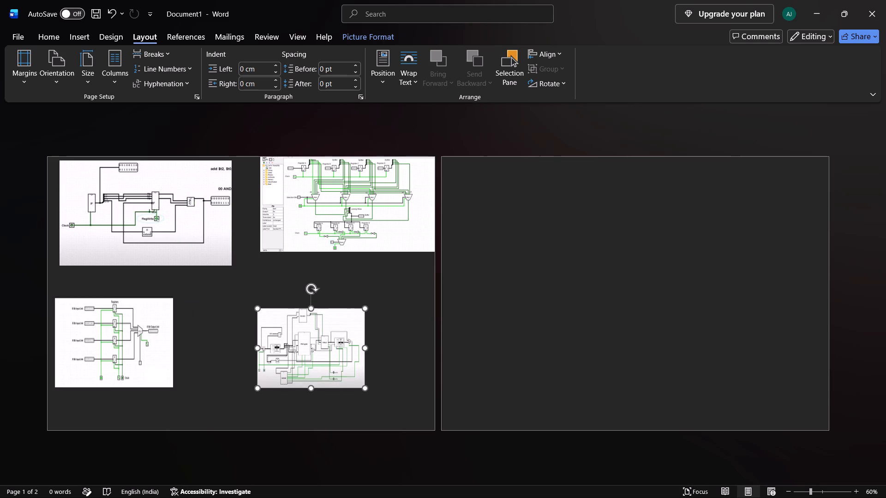
pyautogui.moveTo(312, 307); pyautogui.dragTo(312, 302)
pyautogui.moveTo(257, 345); pyautogui.dragTo(249, 345)
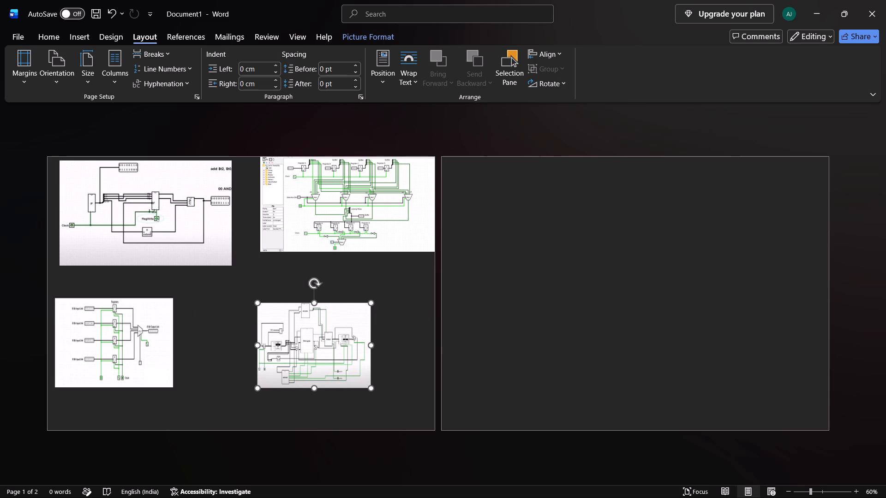
pyautogui.moveTo(249, 345); pyautogui.dragTo(218, 349)
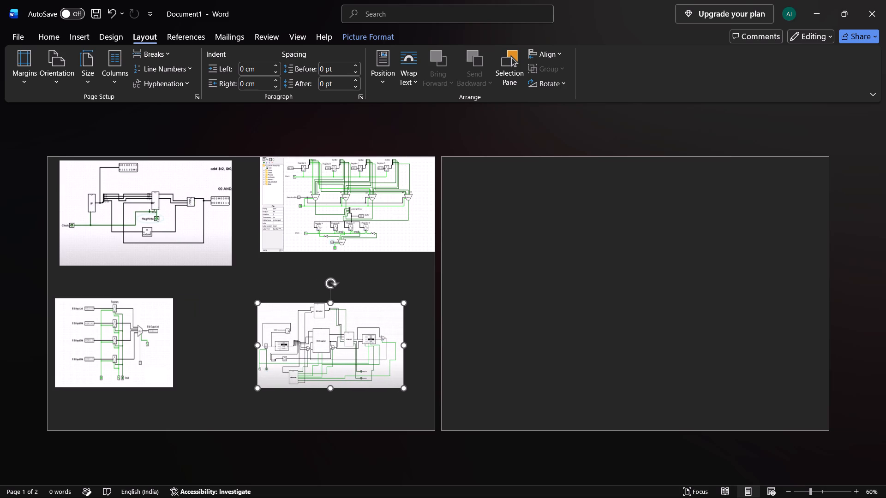
# Widen the 8-bit register picture slightly and enlarge it from its corner.
pyautogui.click(150, 361)
pyautogui.click(175, 344)
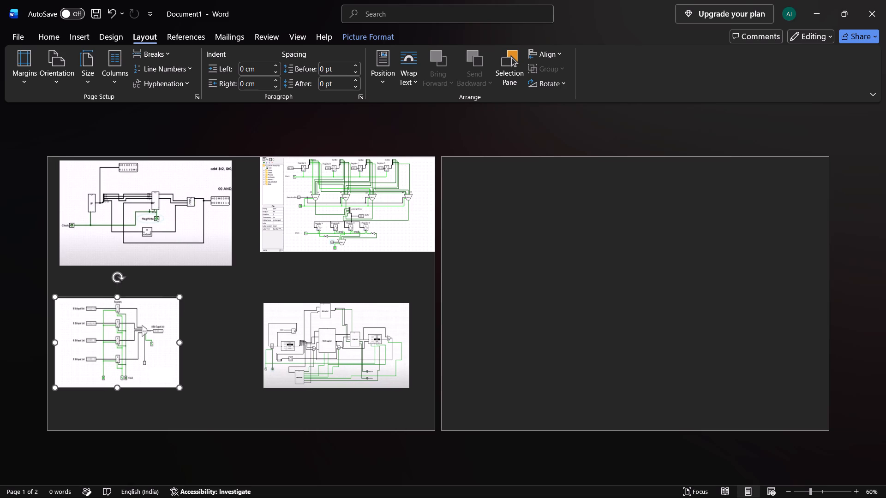
pyautogui.moveTo(179, 387); pyautogui.dragTo(192, 396)
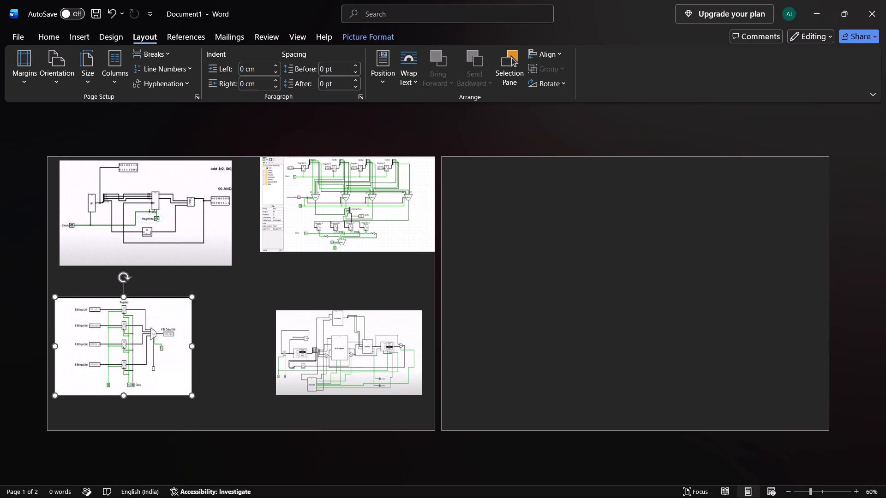
# Delete blank spaces between the 8-bit register and control unit pictures to bring them closer together in the lower row.
pyautogui.click(244, 350)
pyautogui.press('BackSpace')
pyautogui.press('BackSpace')
pyautogui.press('BackSpace')
pyautogui.press('BackSpace')
pyautogui.press('BackSpace')
pyautogui.press('BackSpace')
pyautogui.press('BackSpace')
pyautogui.press('BackSpace')
pyautogui.press('BackSpace')
pyautogui.press('BackSpace')
pyautogui.press('BackSpace')
pyautogui.press('BackSpace')
pyautogui.press('BackSpace')
pyautogui.press('BackSpace')
pyautogui.press('BackSpace')
pyautogui.press('BackSpace')
pyautogui.press('BackSpace')
pyautogui.press('BackSpace')
pyautogui.press('BackSpace')
pyautogui.press('BackSpace')
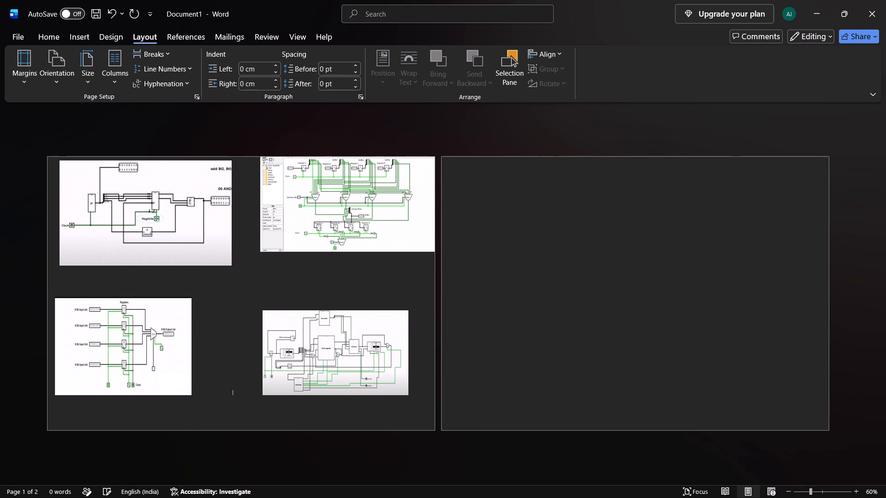
pyautogui.press('BackSpace')
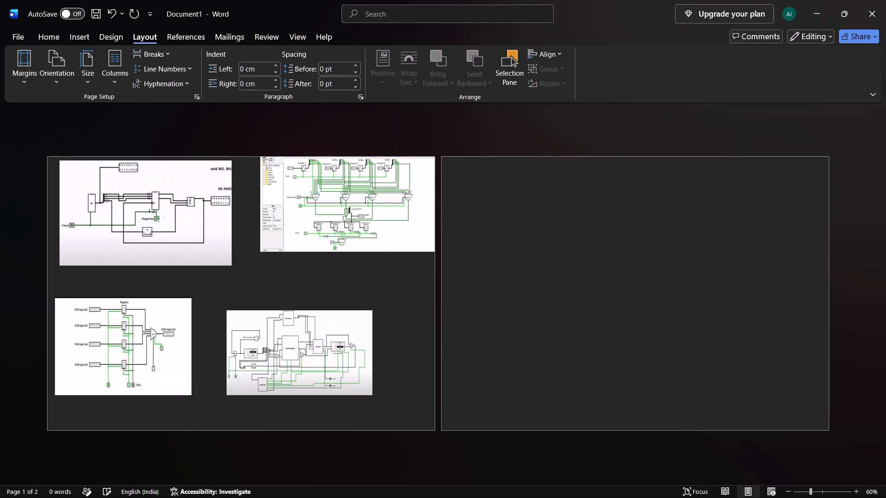
# Widen the control unit picture in the lower row and stretch it taller from its top edge.
pyautogui.click(254, 336)
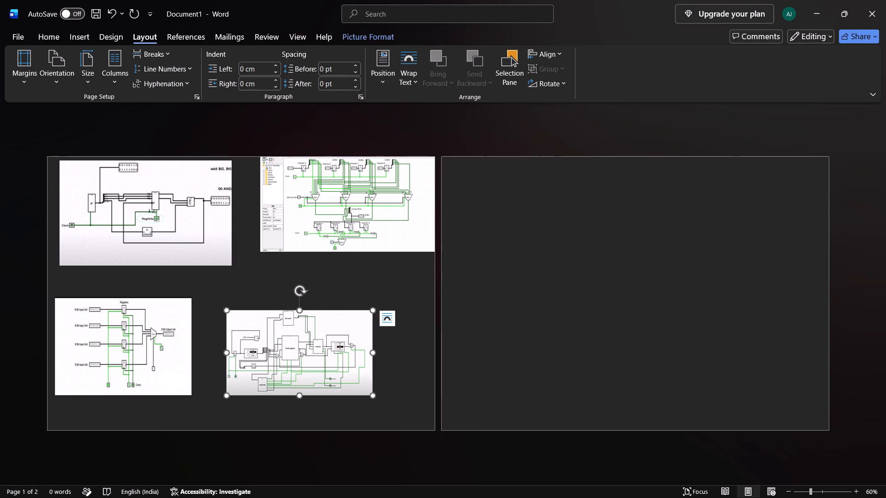
pyautogui.moveTo(375, 354); pyautogui.dragTo(398, 353)
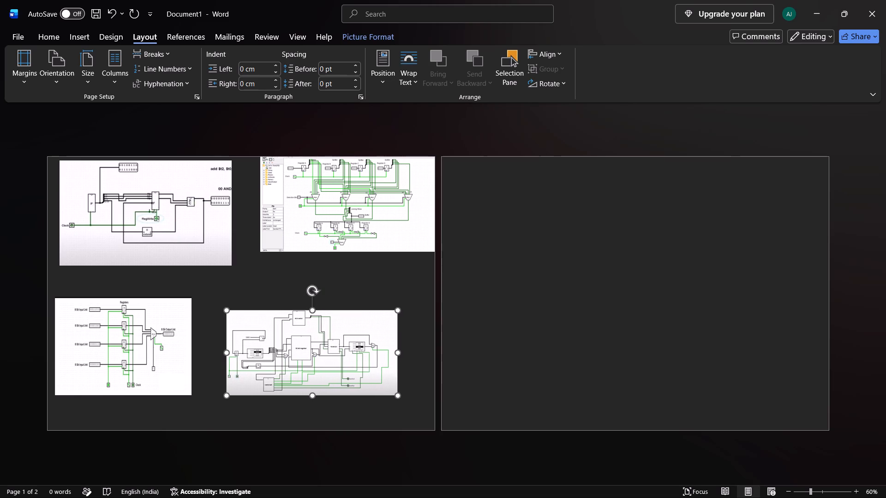
pyautogui.moveTo(398, 353); pyautogui.dragTo(392, 351)
pyautogui.moveTo(311, 309); pyautogui.dragTo(312, 297)
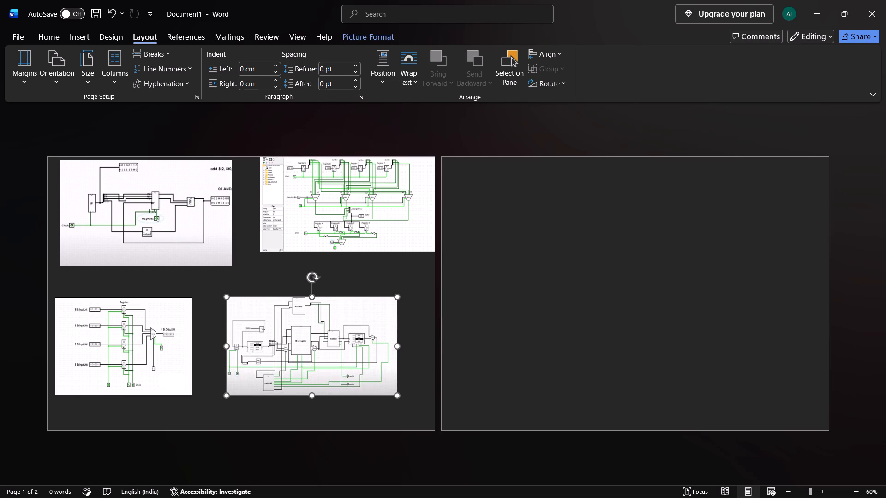
pyautogui.moveTo(312, 297); pyautogui.dragTo(312, 295)
# Widen the 8-bit register picture in the lower row slightly.
pyautogui.click(160, 323)
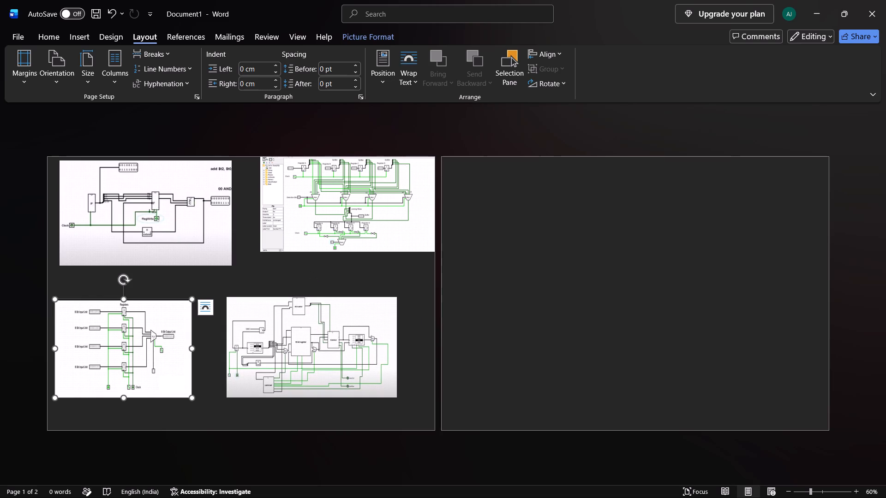
pyautogui.moveTo(194, 349); pyautogui.dragTo(207, 351)
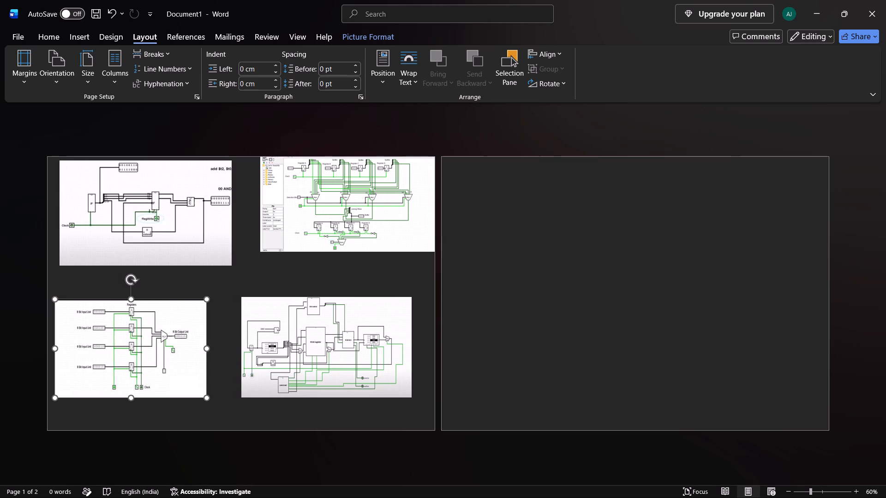
pyautogui.moveTo(207, 351); pyautogui.dragTo(209, 351)
# Stretch the second picture in the upper row downward and widen it toward the picture beside it.
pyautogui.click(297, 235)
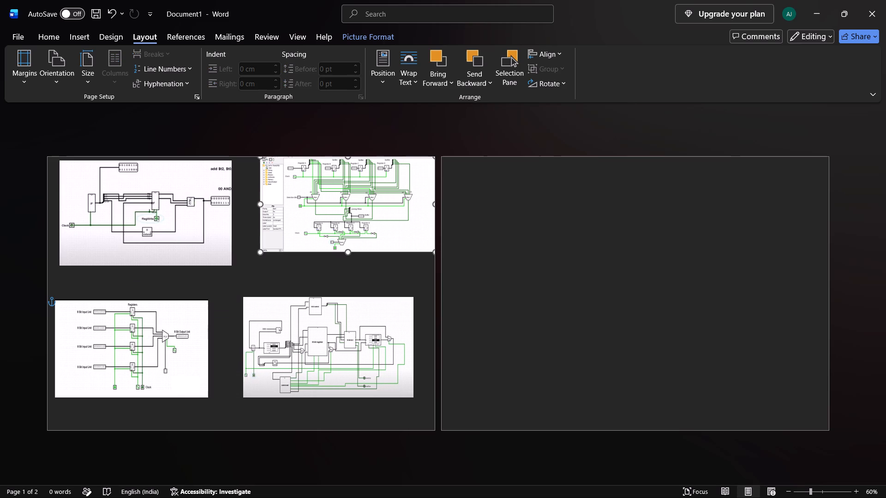
pyautogui.moveTo(348, 252); pyautogui.dragTo(347, 265)
pyautogui.moveTo(263, 211); pyautogui.dragTo(262, 211)
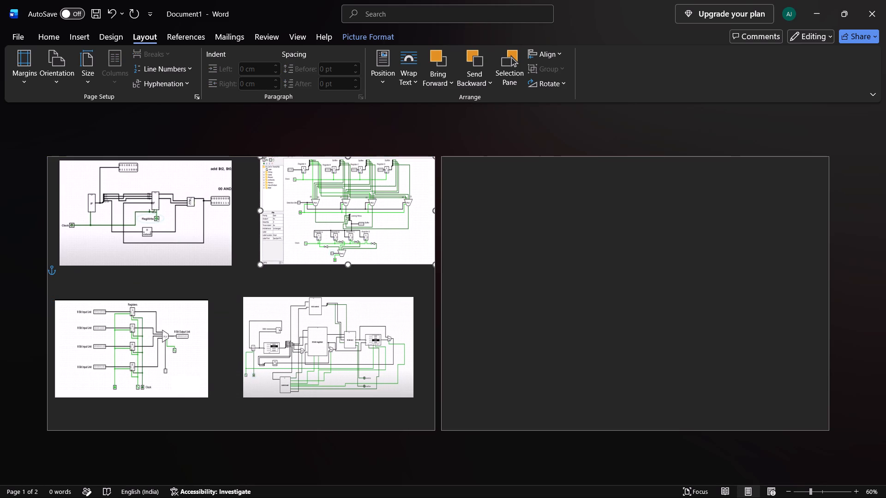
pyautogui.moveTo(262, 211); pyautogui.dragTo(250, 214)
# Delete the empty paragraphs on the blank second page back to the end of the first page.
pyautogui.click(587, 293)
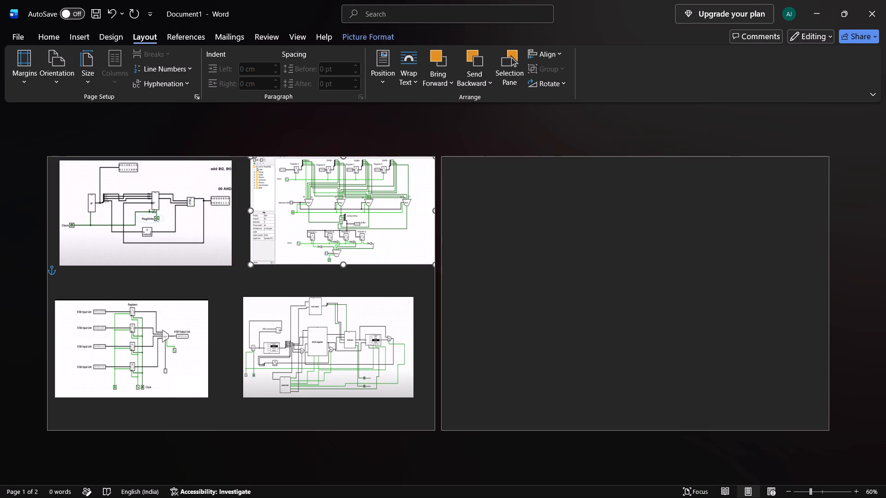
pyautogui.click(587, 293)
pyautogui.press('BackSpace')
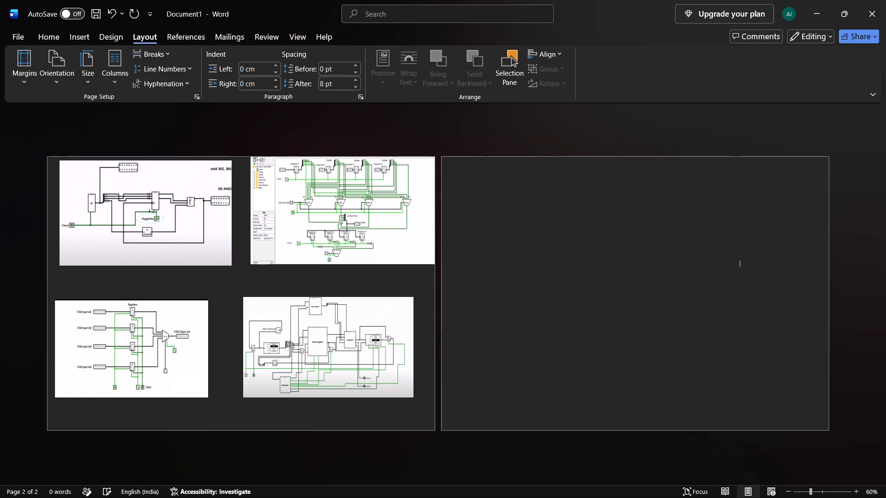
pyautogui.press('BackSpace')
pyautogui.press('BackSpace')
pyautogui.press('BackSpace')
pyautogui.press('BackSpace')
pyautogui.press('BackSpace')
pyautogui.press('BackSpace')
pyautogui.press('BackSpace')
pyautogui.press('BackSpace')
pyautogui.press('BackSpace')
pyautogui.press('BackSpace')
pyautogui.press('BackSpace')
pyautogui.press('BackSpace')
pyautogui.press('BackSpace')
# Open the print settings and preview for the document.
pyautogui.click(24, 42)
pyautogui.click(42, 238)
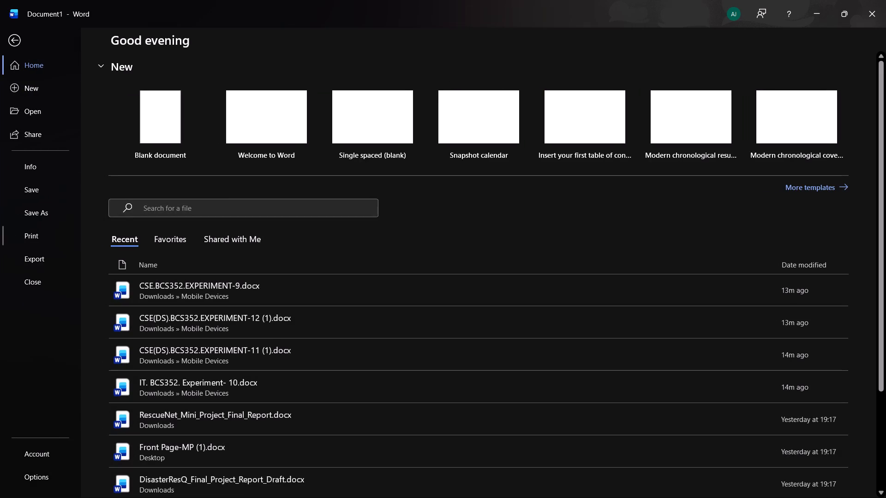
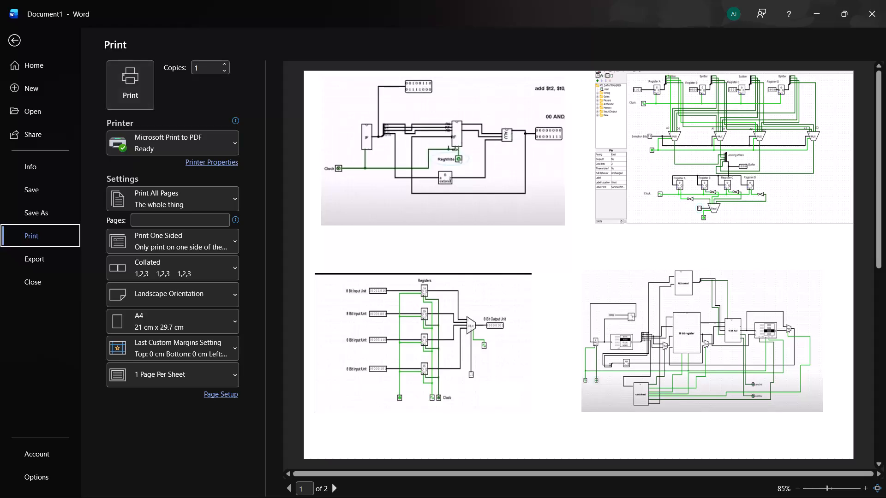
# Print only the current page with Microsoft Print to PDF, saving the output on the Desktop as coa-print.
pyautogui.click(180, 200)
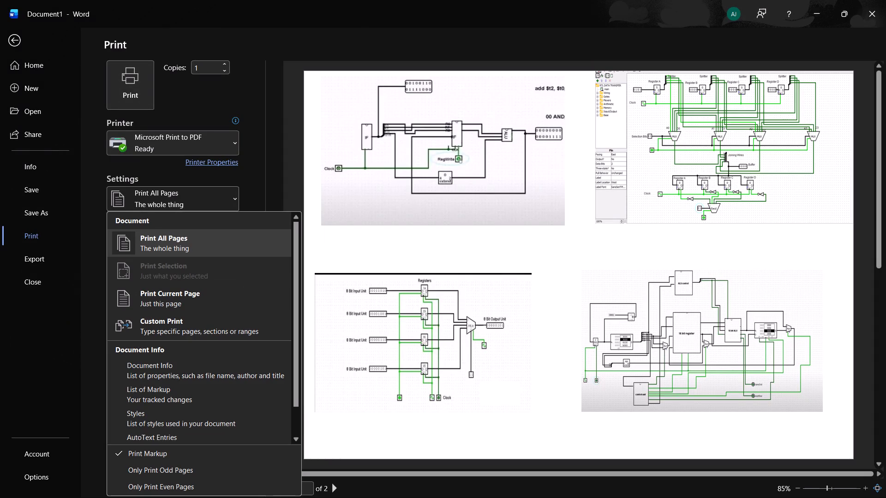
pyautogui.click(192, 296)
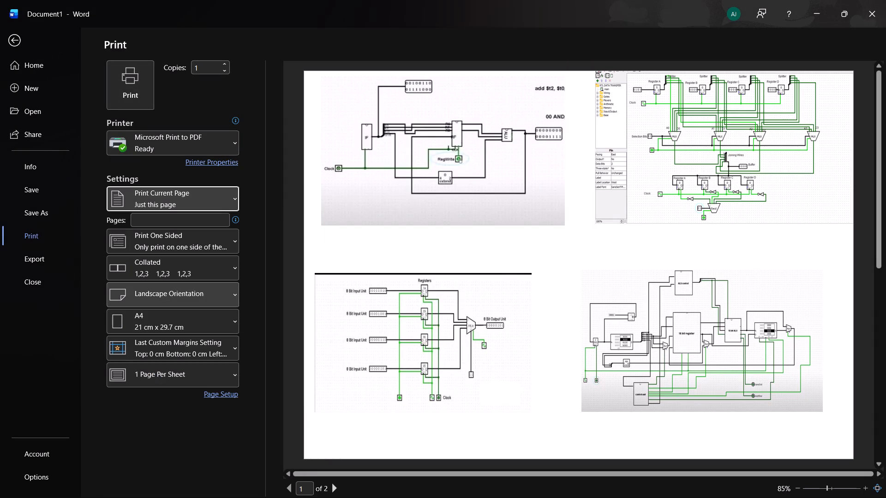
pyautogui.click(137, 82)
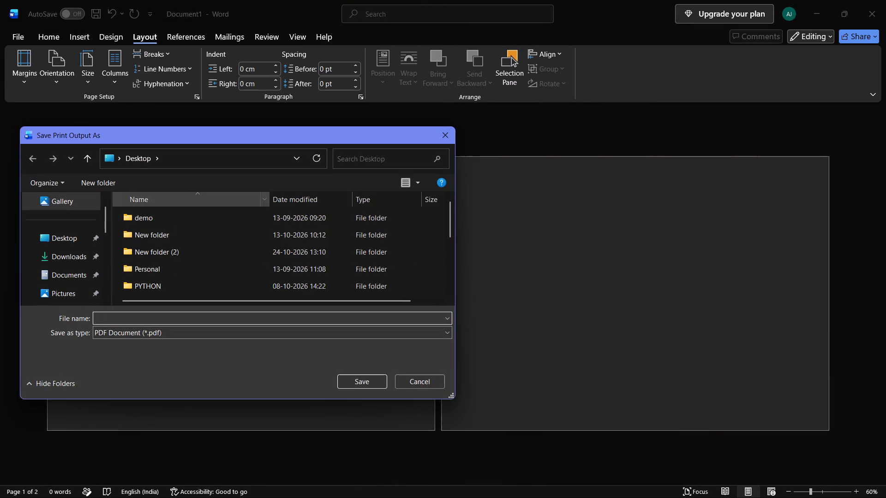
pyautogui.click(161, 317)
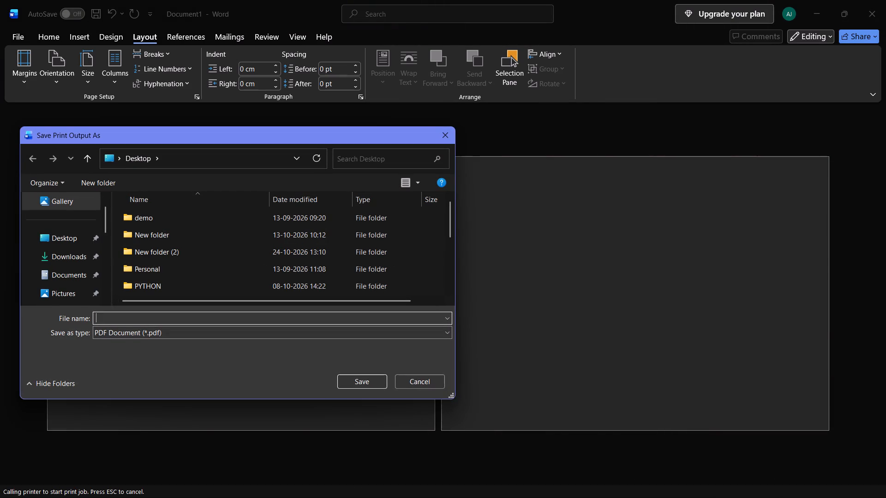
pyautogui.write('coa')
pyautogui.press('space')
pyautogui.press('BackSpace')
pyautogui.write('-print')
pyautogui.click(72, 237)
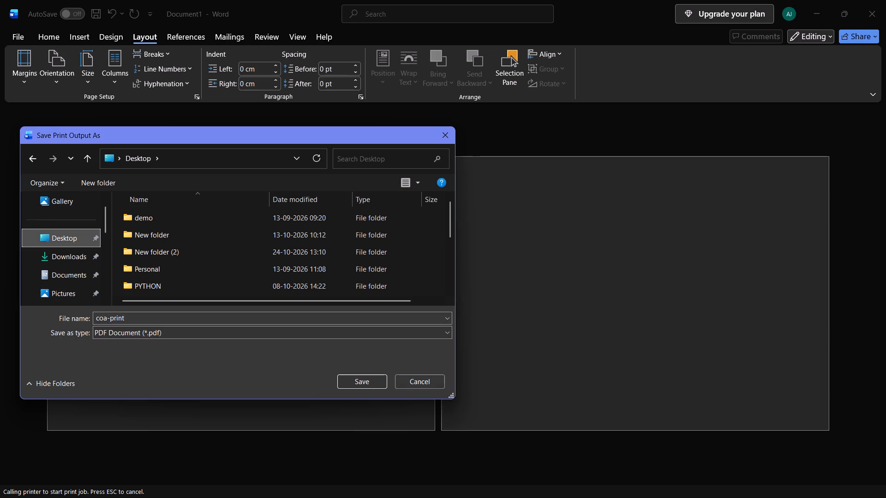
pyautogui.click(375, 384)
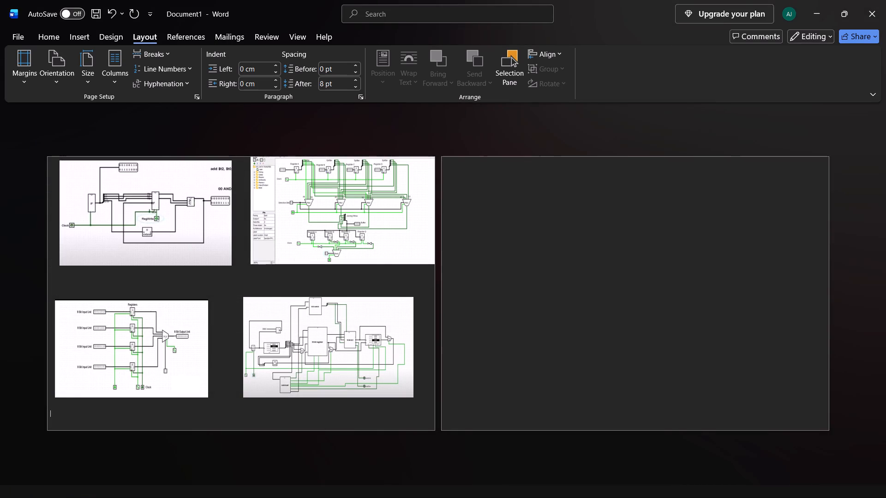
# Minimise Document1 and close the CSE.BCS352.EXPERIMENT-9 document to reveal the desktop.
pyautogui.click(823, 21)
pyautogui.click(820, 15)
pyautogui.click(721, 88)
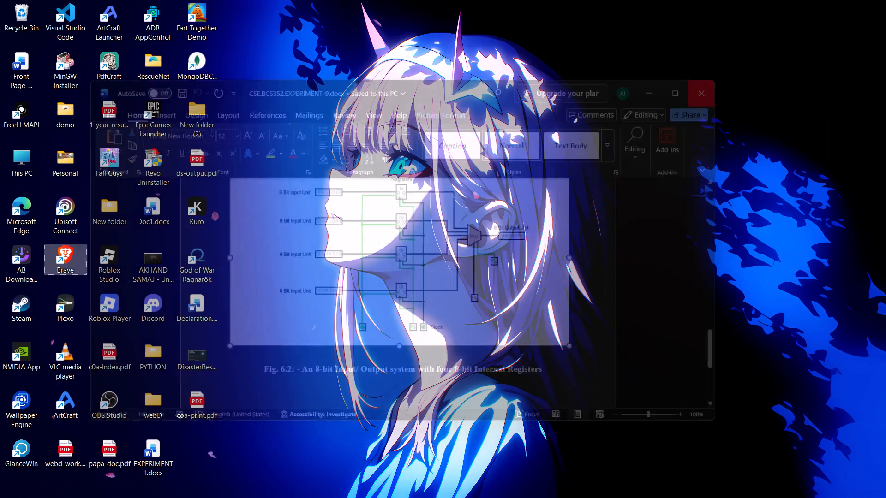
# Open coa-print.pdf from the desktop, check the layout of the four diagrams on the page, and close it.
pyautogui.doubleClick(197, 415)
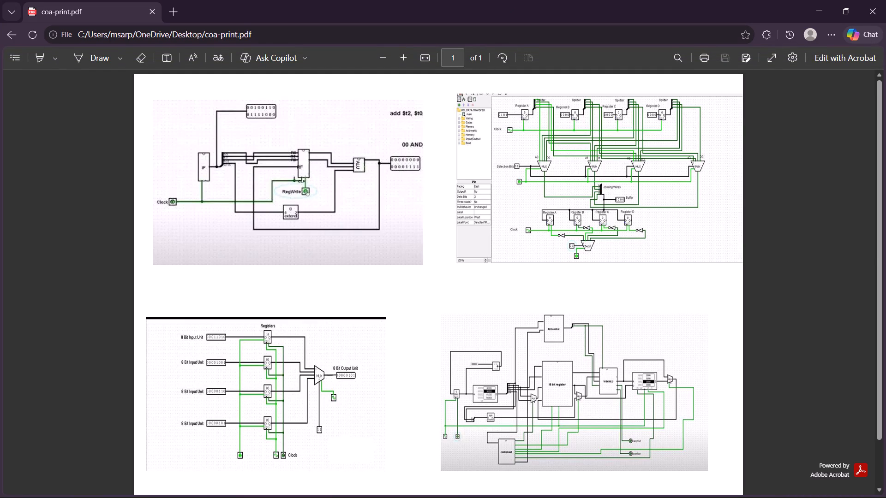
pyautogui.scroll(-5, 557, 270)
pyautogui.scroll(7, 557, 270)
pyautogui.scroll(-6, 557, 270)
pyautogui.scroll(6, 557, 270)
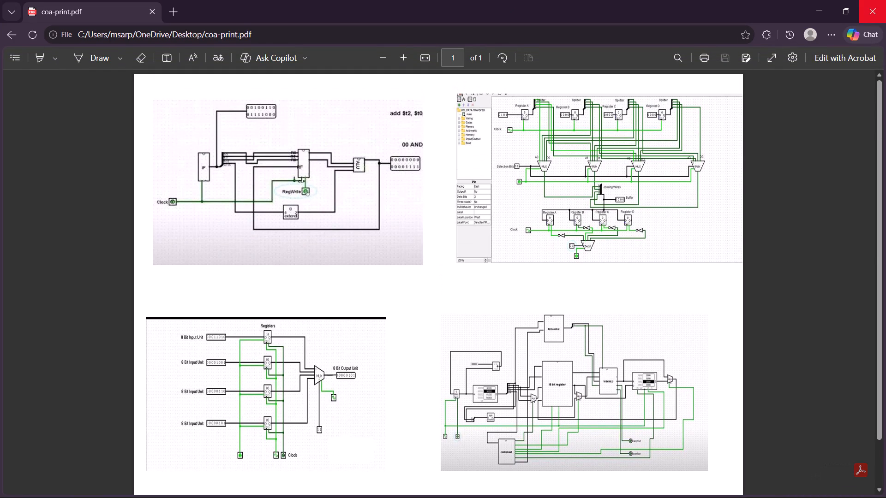
pyautogui.scroll(-6, 806, 144)
pyautogui.scroll(12, 806, 144)
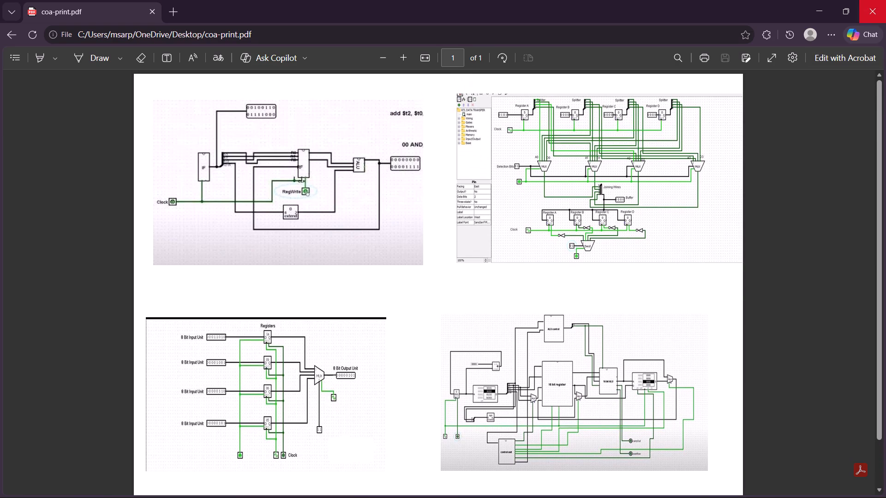
pyautogui.click(885, 0)
# Send coa-print.pdf from the desktop to the linked phone.
pyautogui.rightClick(199, 404)
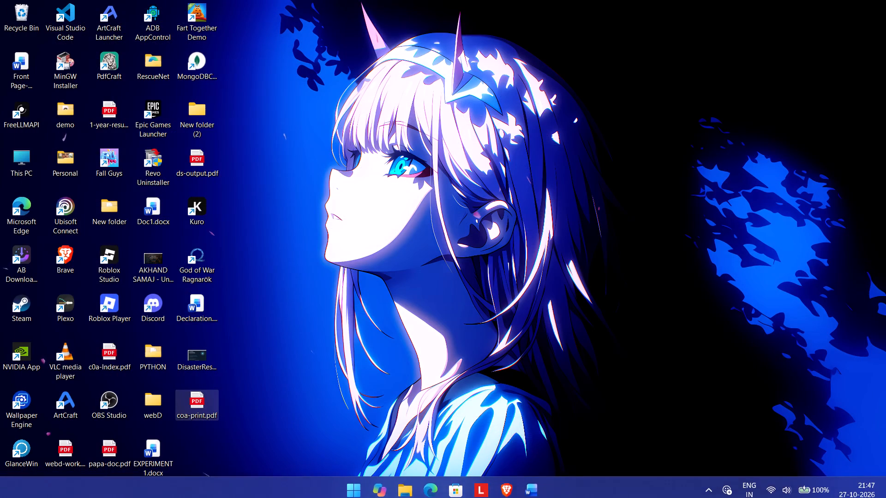
pyautogui.rightClick(203, 400)
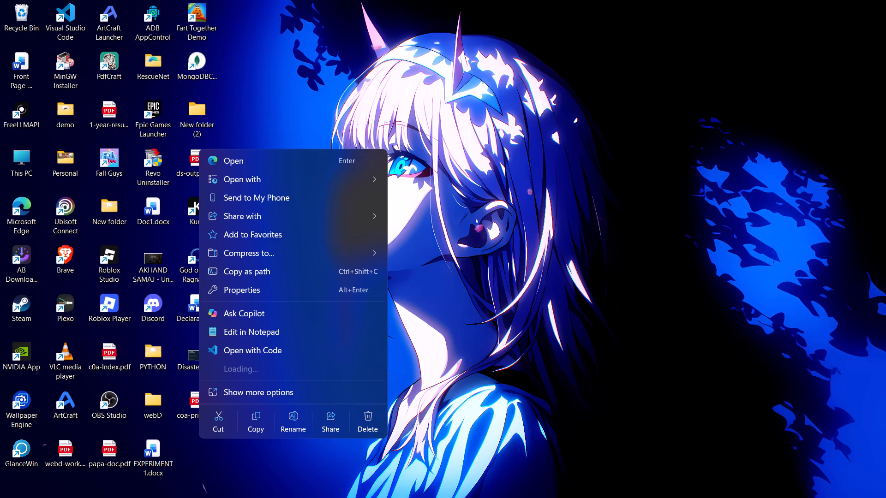
pyautogui.click(263, 200)
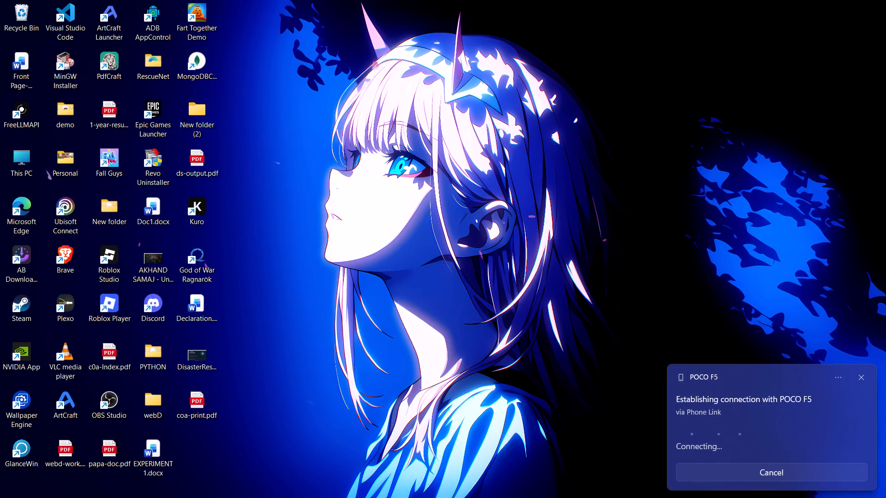
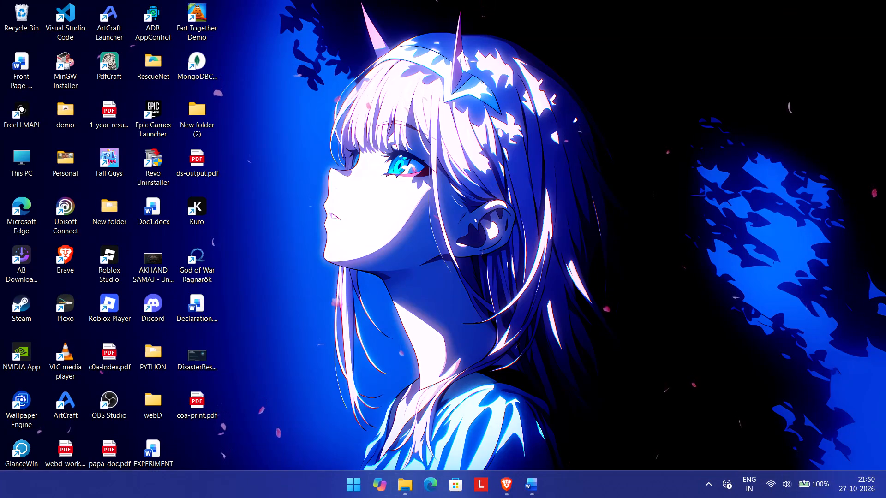
# Bring the minimised Document1 with the four circuit diagrams back up in Word and close it.
pyautogui.click(534, 489)
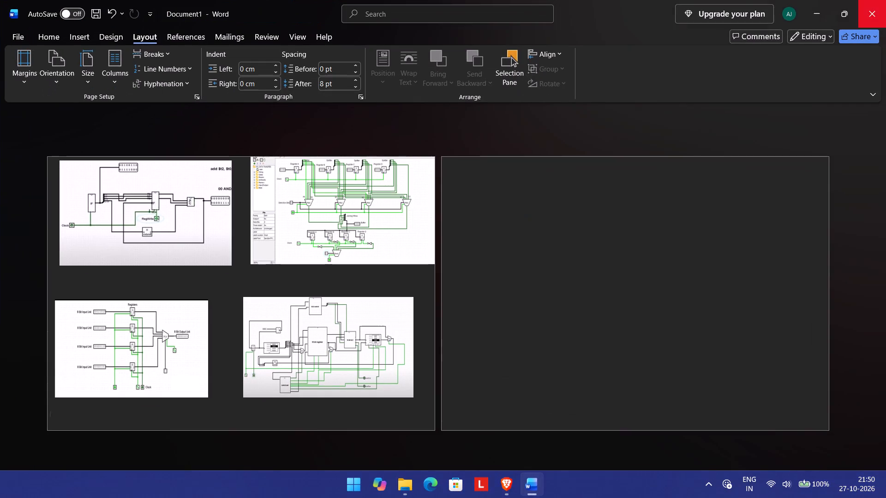
pyautogui.click(885, 0)
pyautogui.click(485, 313)
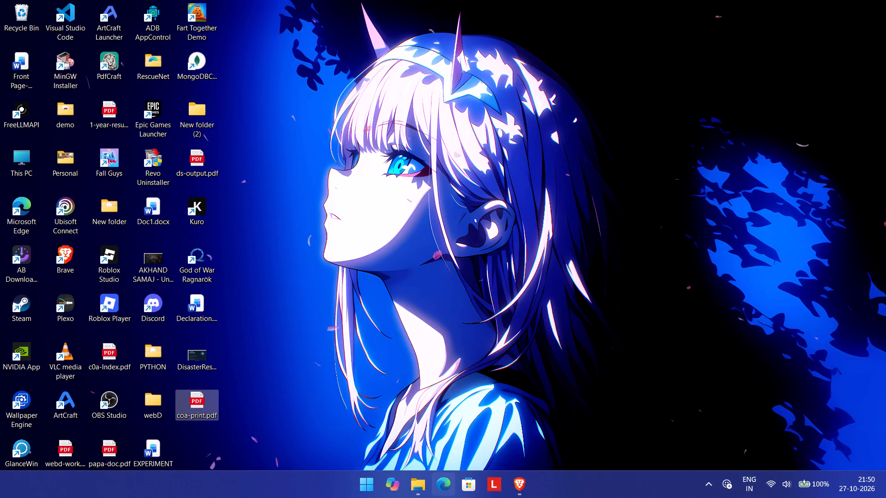
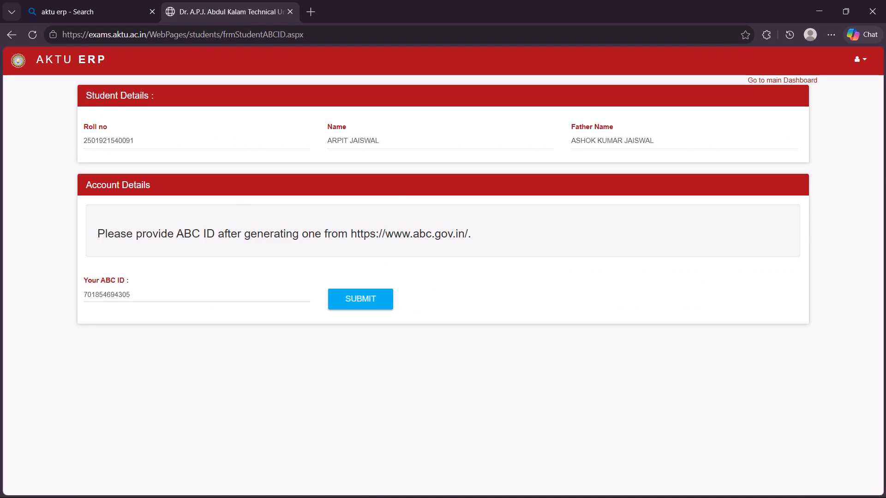
# Submit the ABC ID already filled in under Account Details on the AKTU ERP student page and dismiss the resulting dialog.
pyautogui.click(367, 301)
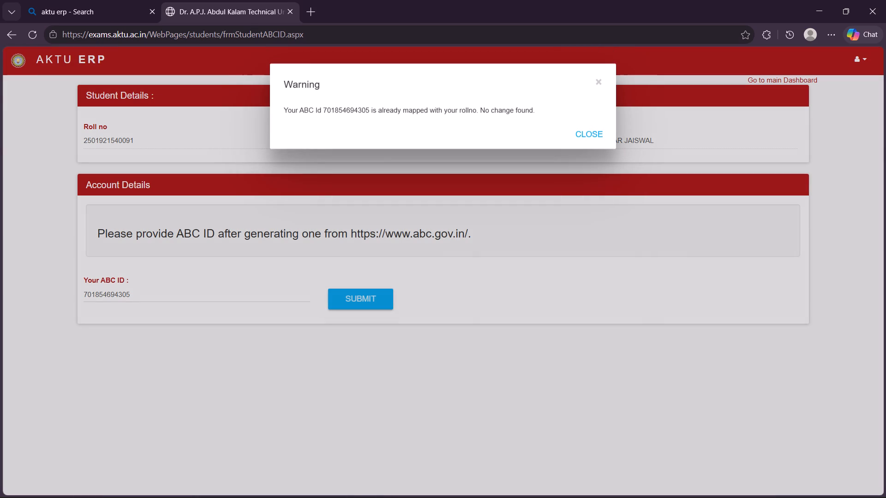
pyautogui.click(574, 134)
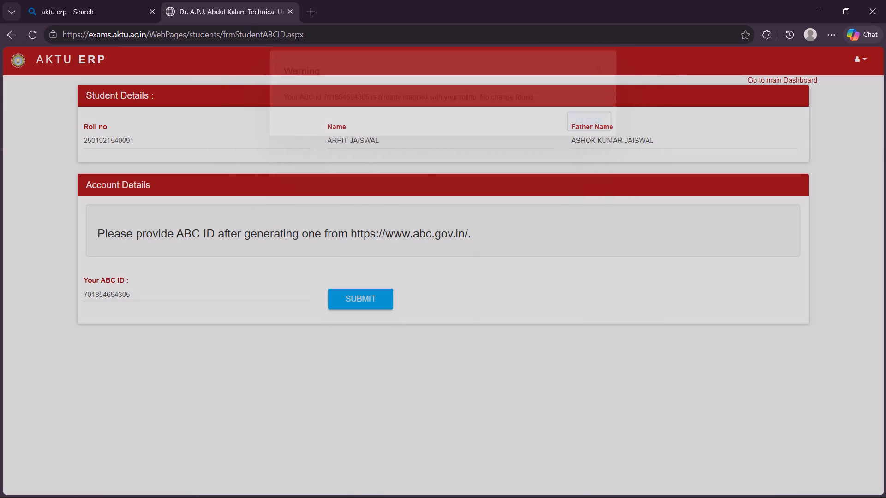
# Close the browser window with the AKTU ERP page and return to the desktop.
pyautogui.click(885, 0)
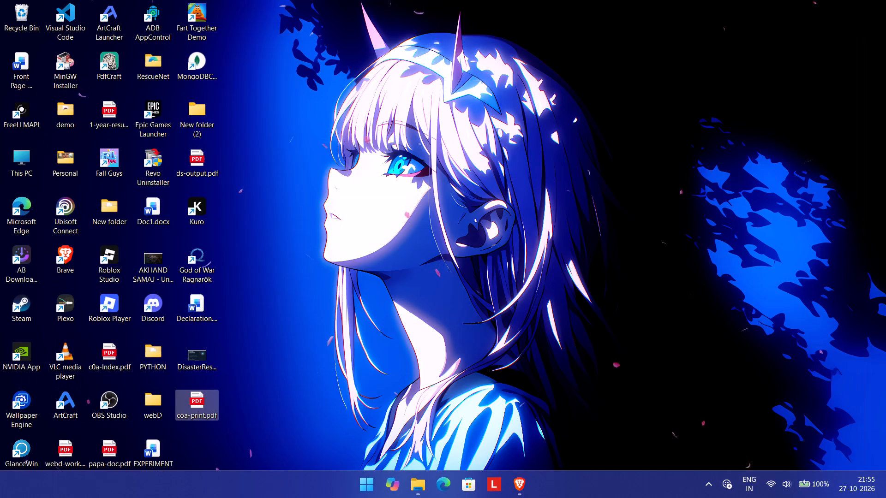
# Show the hidden background app icons in the system tray.
pyautogui.click(711, 483)
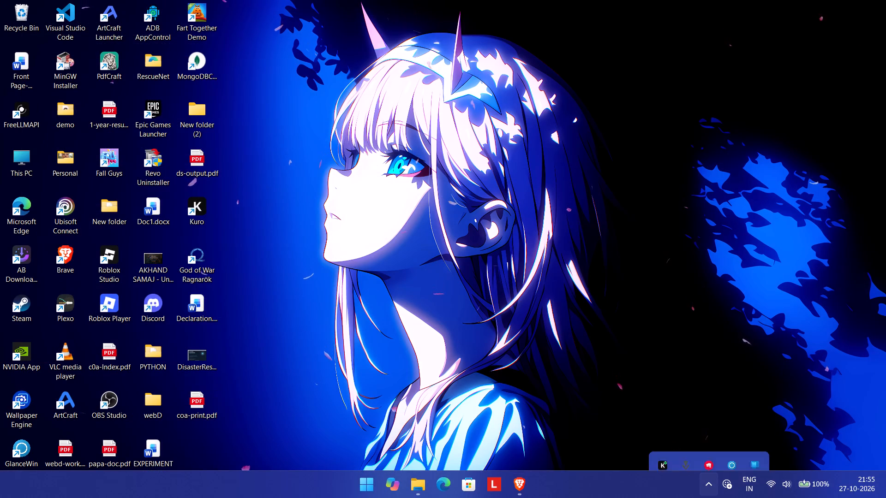
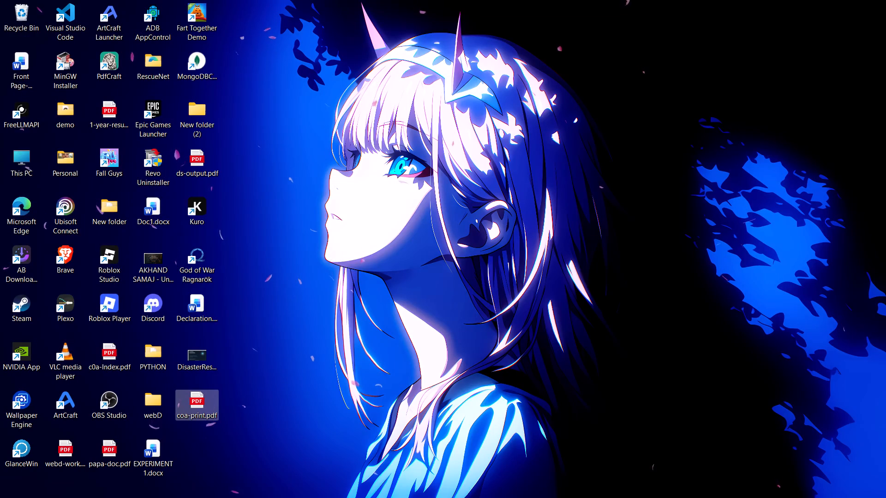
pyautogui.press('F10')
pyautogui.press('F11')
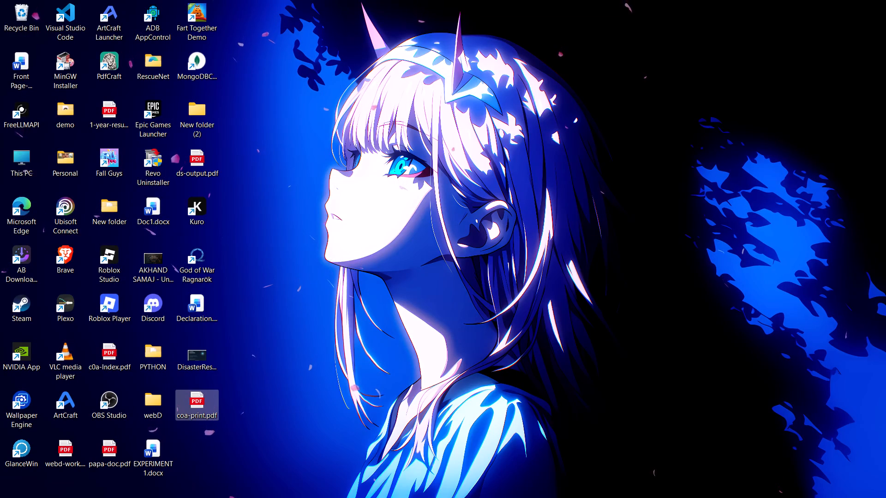